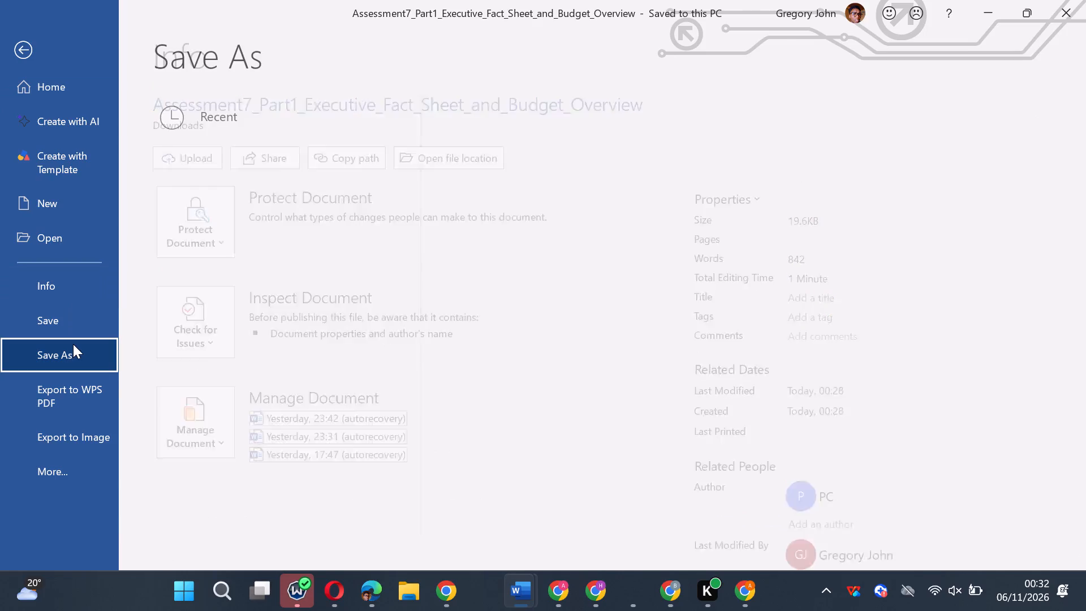
Save a copy of the document on this PC in the Downloads folder as a Word Document, keeping its current file name.
double_click(215, 238)
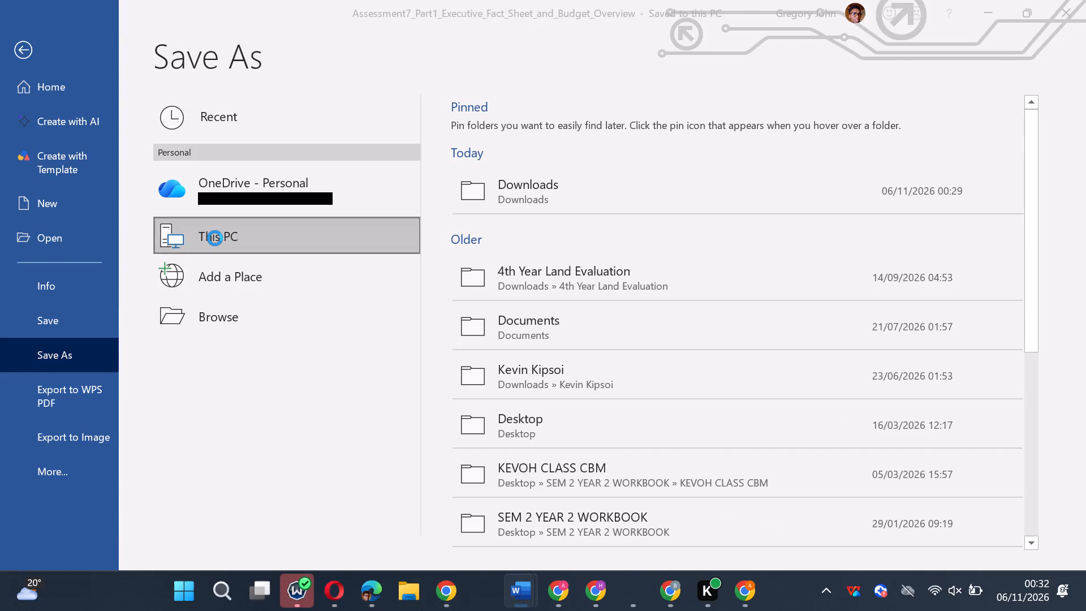
click(78, 171)
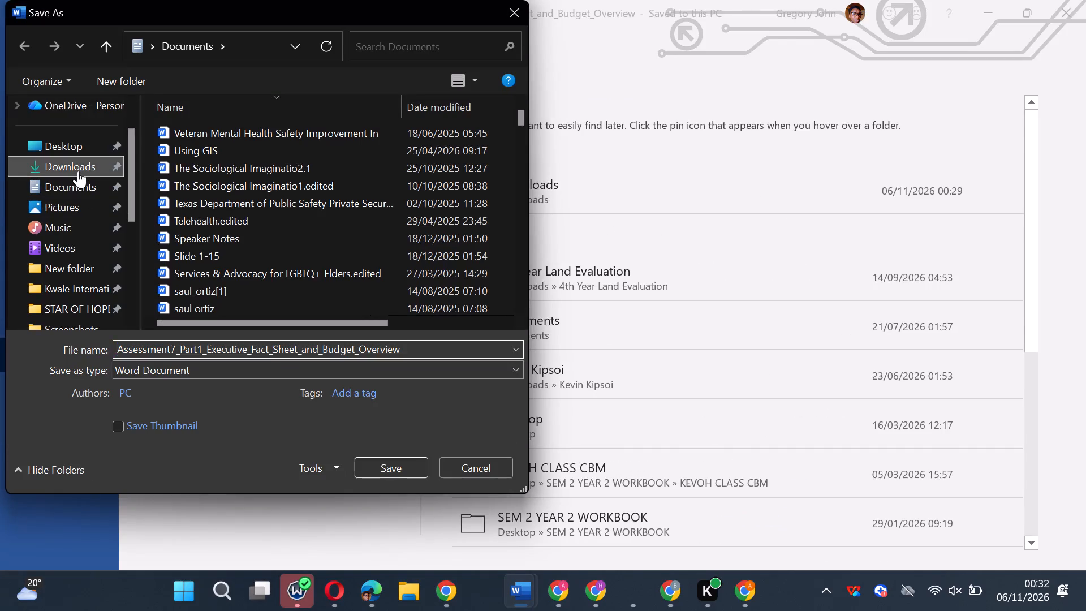
click(393, 471)
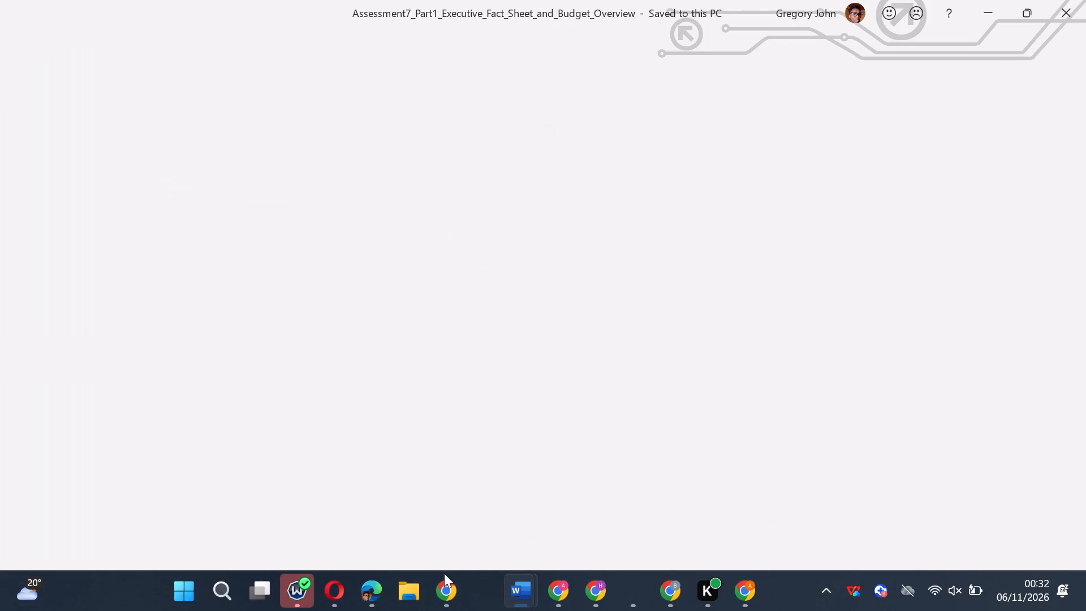
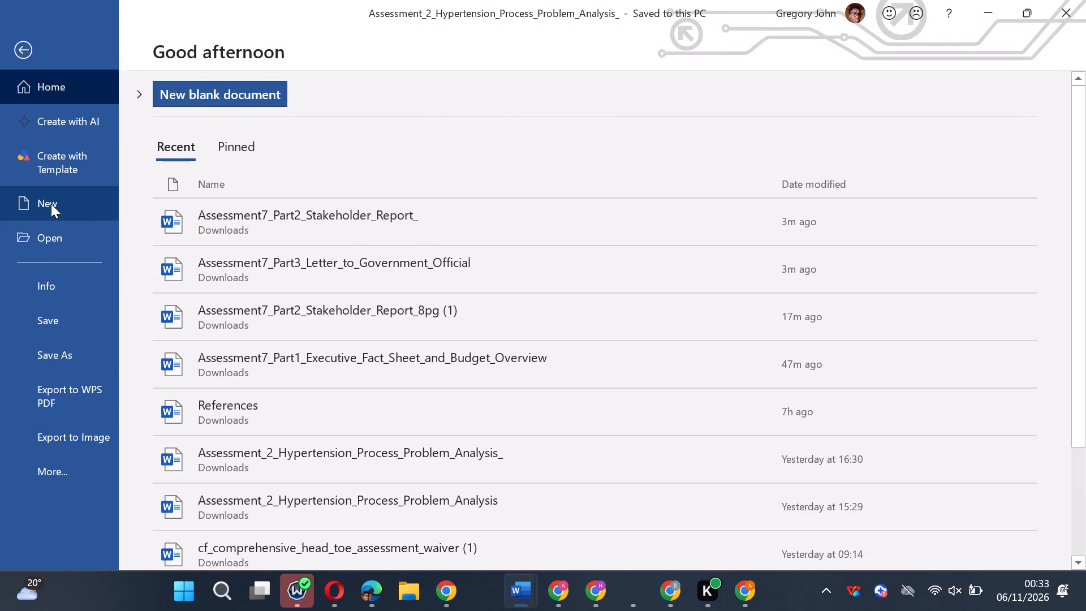
Create a new blank Word document and enter the person's full name on the first line, correcting its spelling.
click(292, 238)
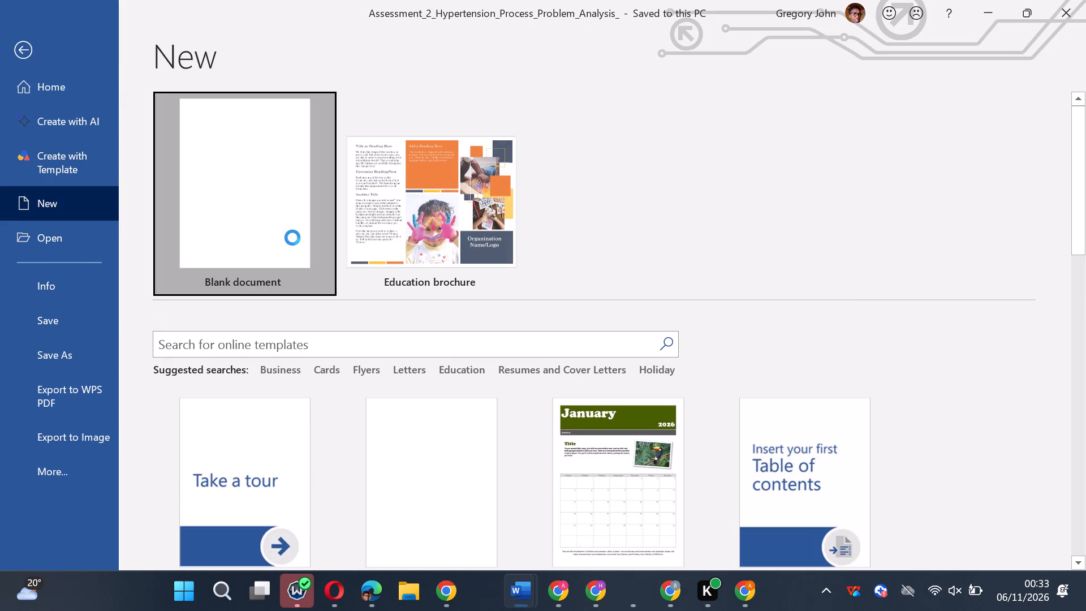
key(BackSpace)
key(BackSpace)
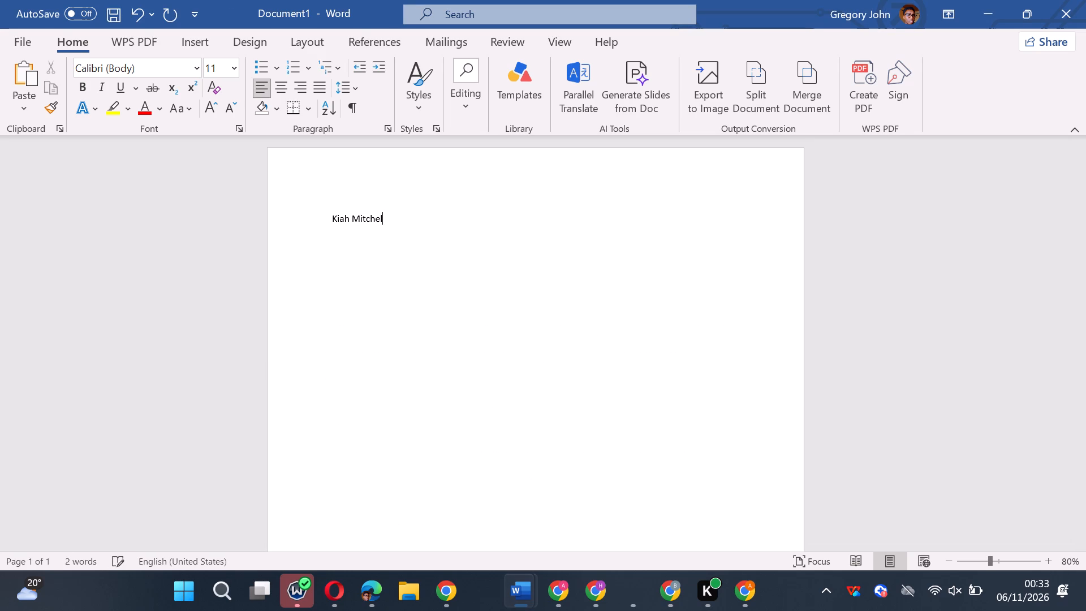
Complete the document's heading line with the client's surname followed by 8004 Invoice, and start a new line below it.
key(BackSpace)
text(l)
key(space)
text(8004)
key(space)
key(Return)
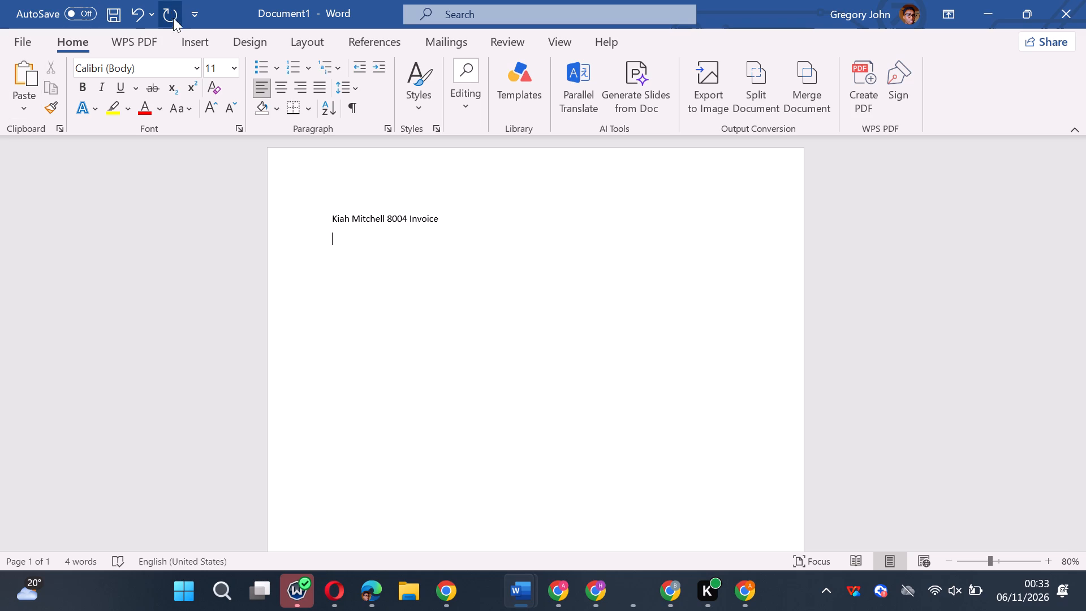
Insert a table with three columns and six rows below the invoice heading.
click(196, 42)
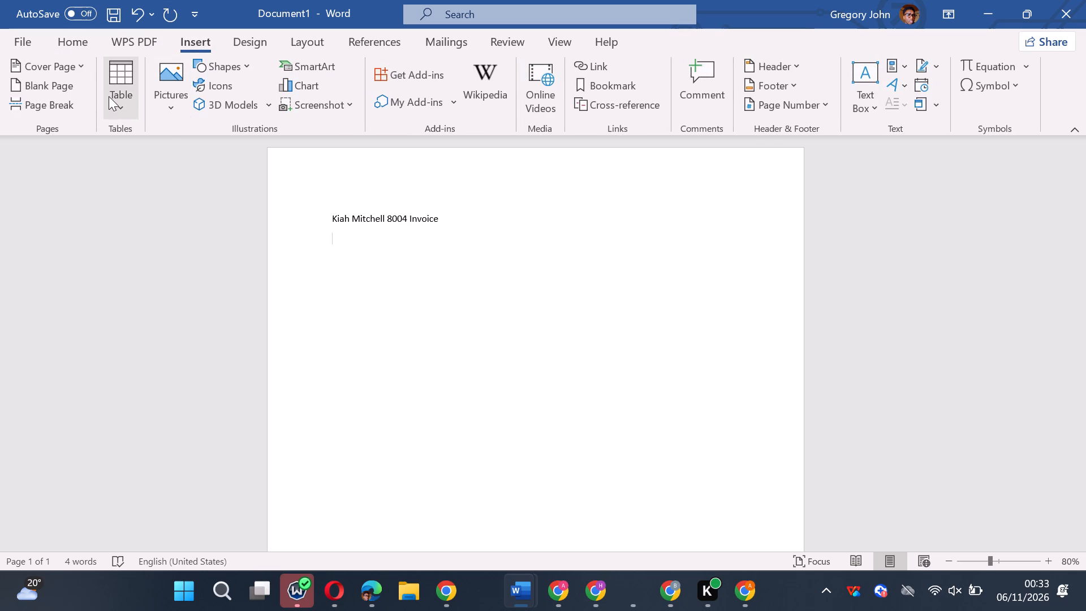
click(109, 96)
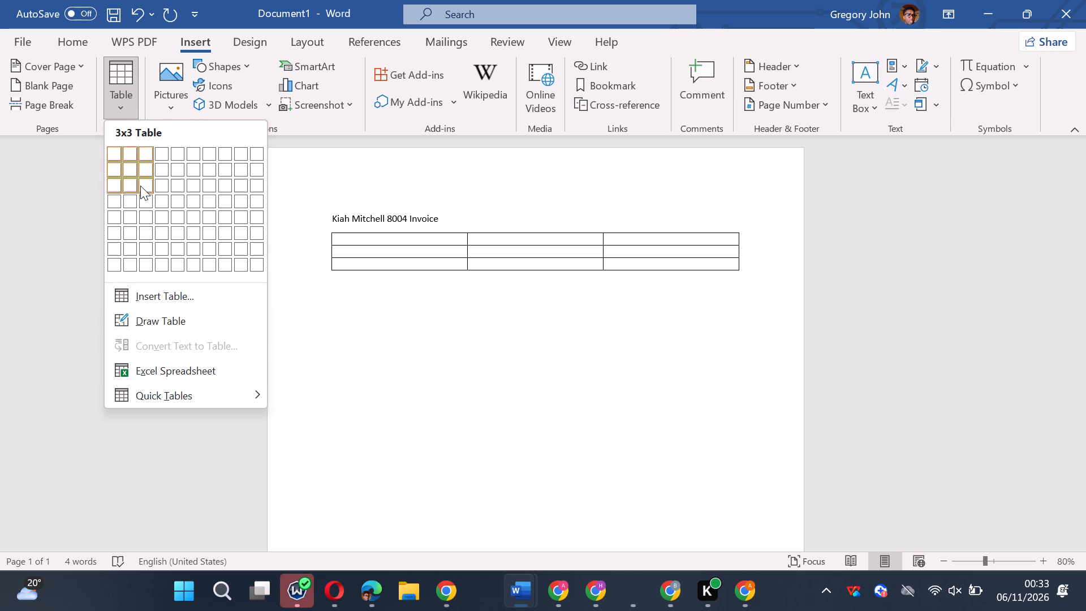
click(148, 231)
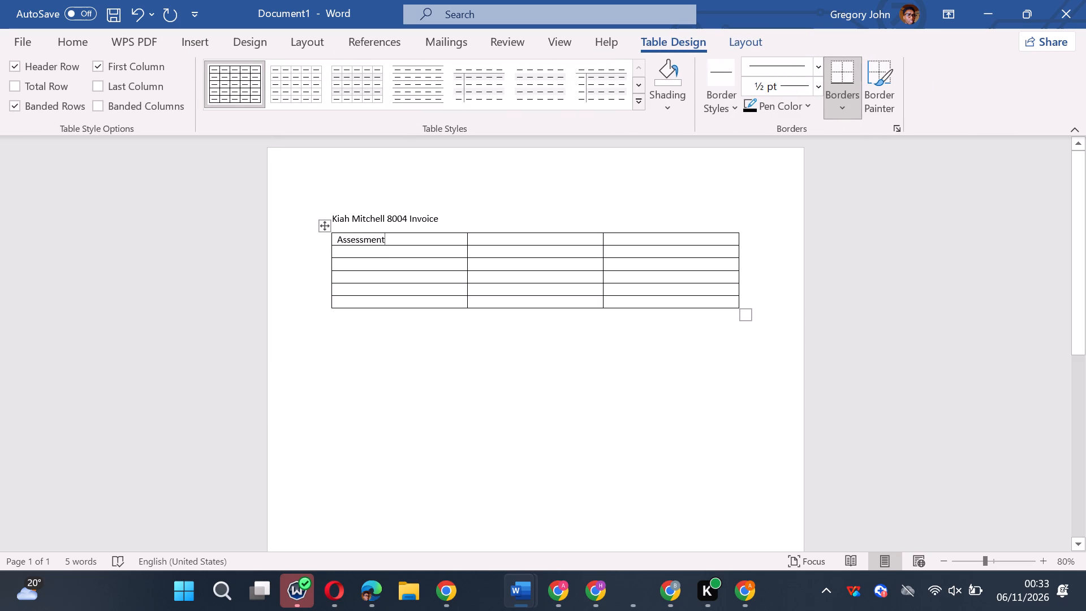
Fill in the table's first column with the header Assessment and the number 1 in the row beneath.
click(436, 253)
key(1)
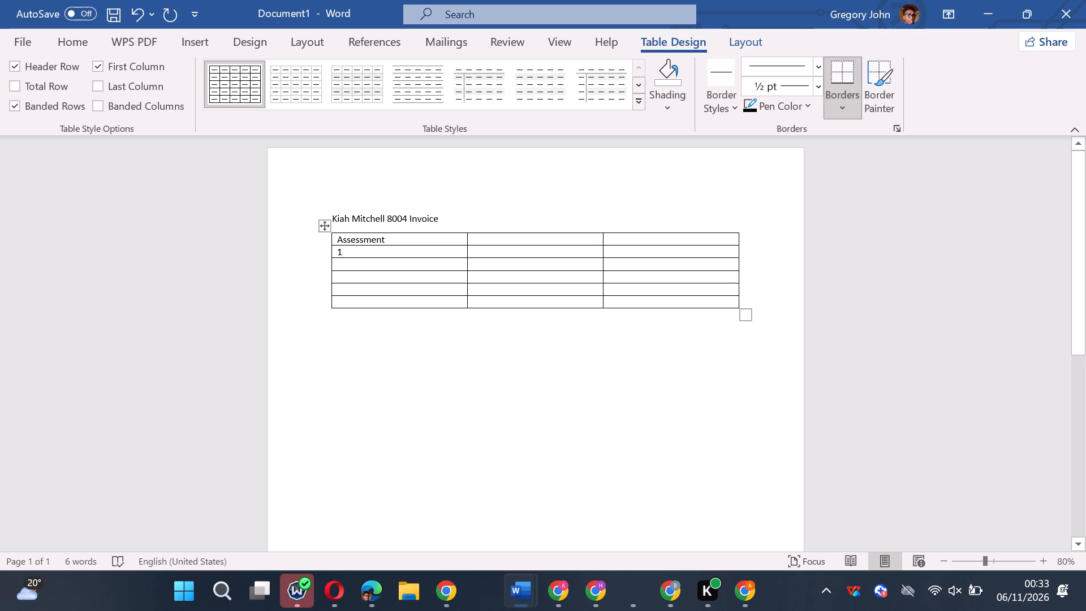
Number the next three rows of the Assessment column 2, 3 and 4.
click(398, 265)
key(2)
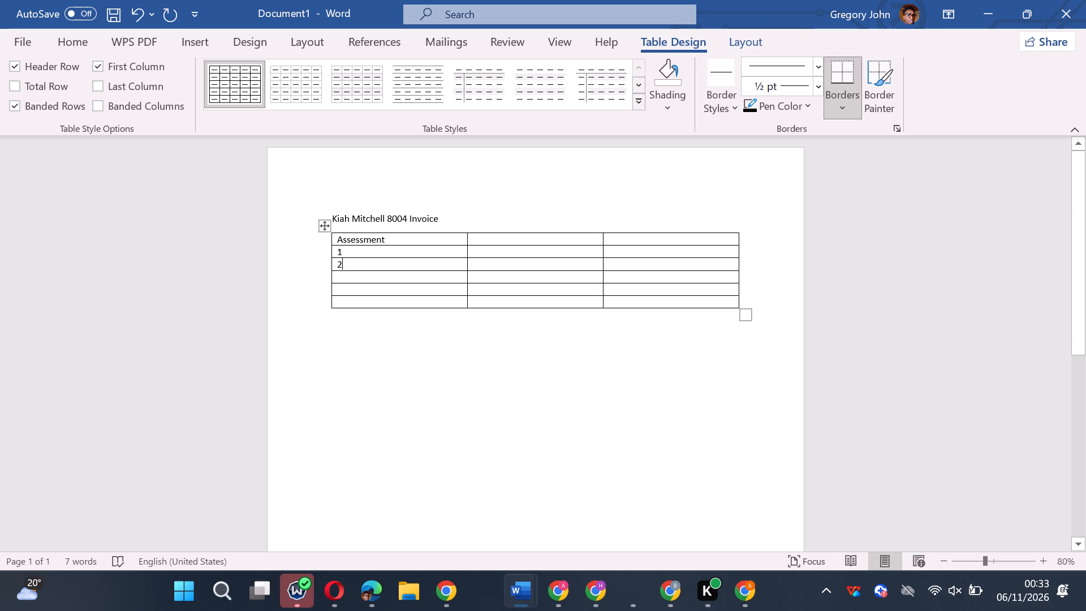
click(358, 277)
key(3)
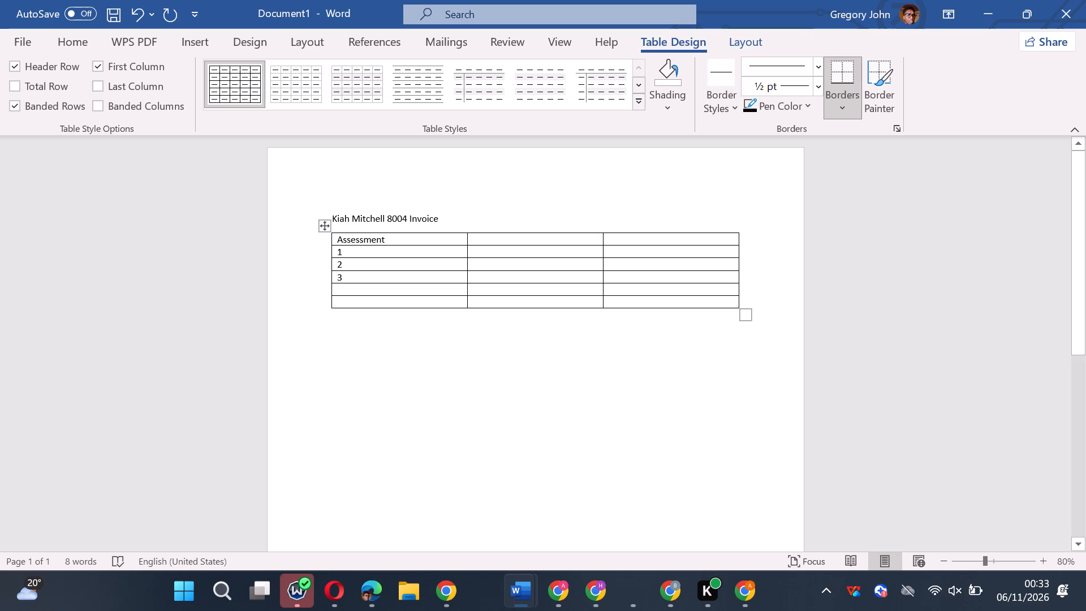
click(338, 290)
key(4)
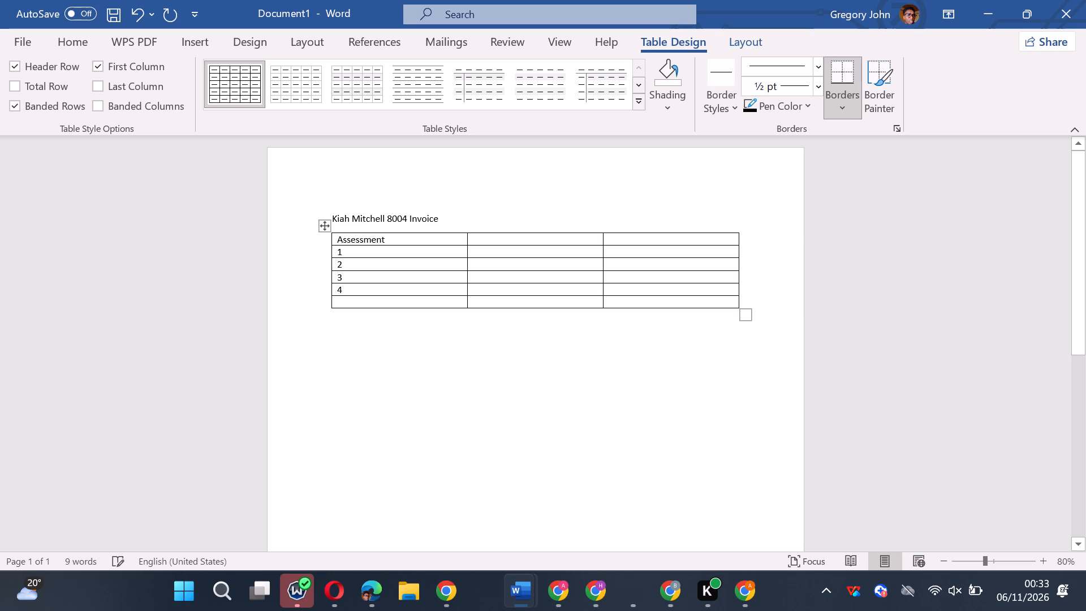
Label the table's last row Total and head the second and third columns Pages/Slides and Amount.
click(350, 300)
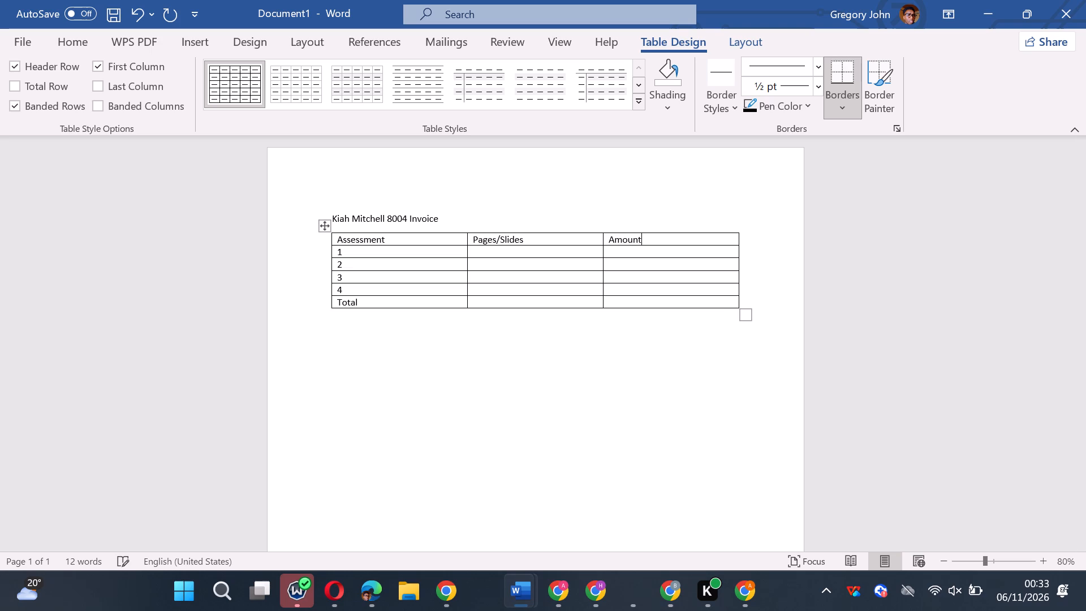
Place the cursor in the Pages/Slides cell of the assessment 1 row.
click(518, 248)
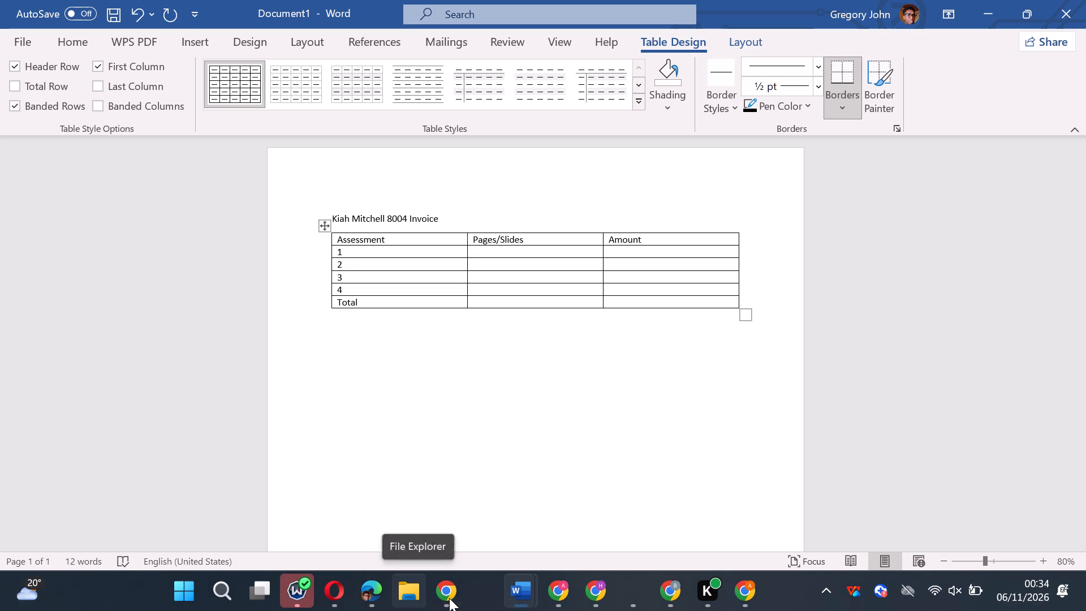
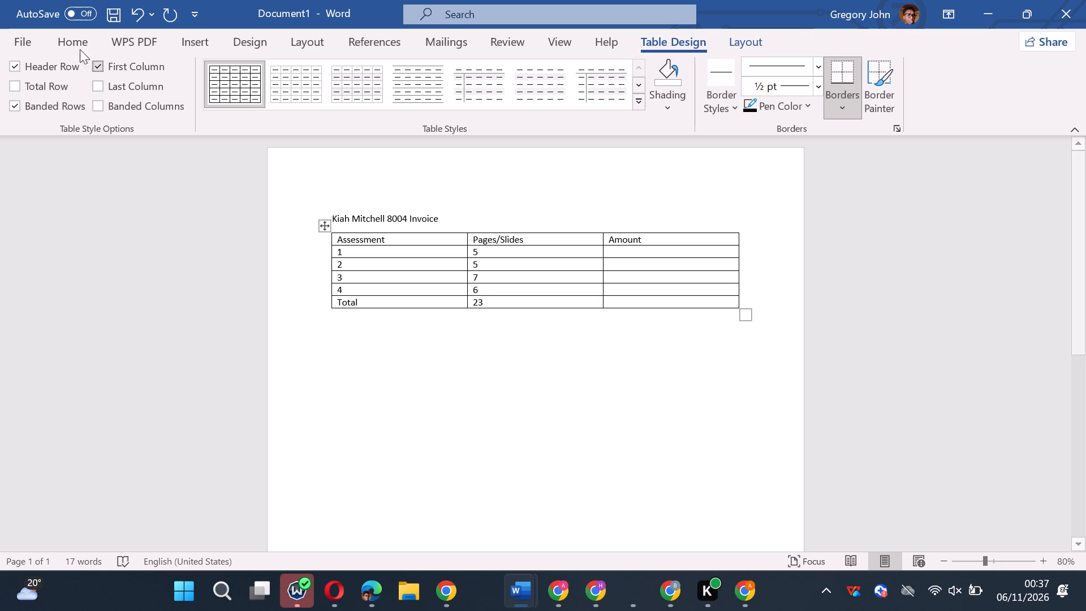
Open the editing options for finding, replacing or selecting content in the invoice document.
click(58, 44)
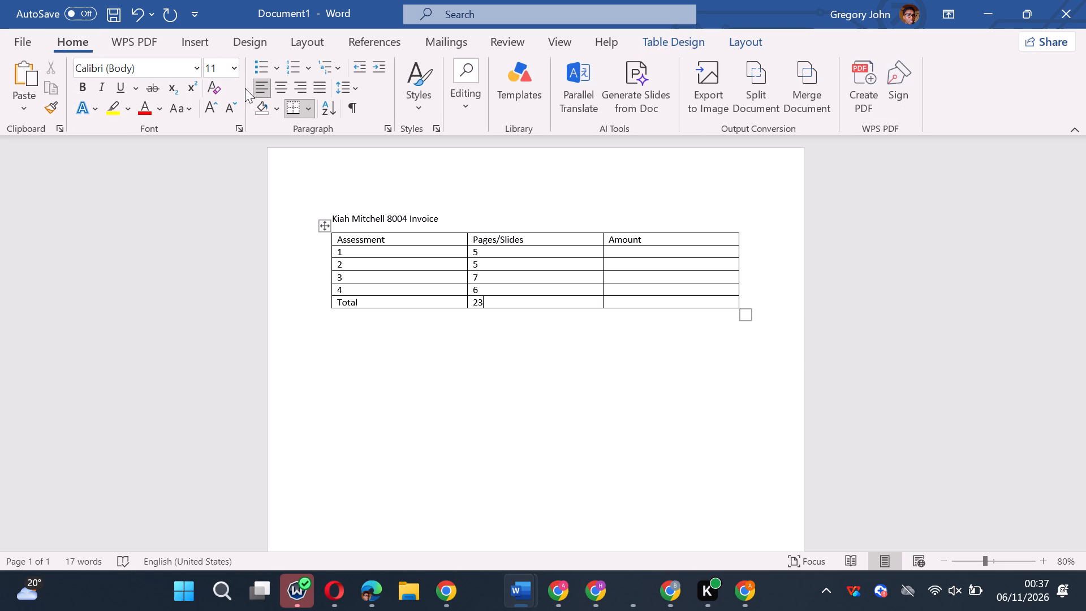
click(459, 106)
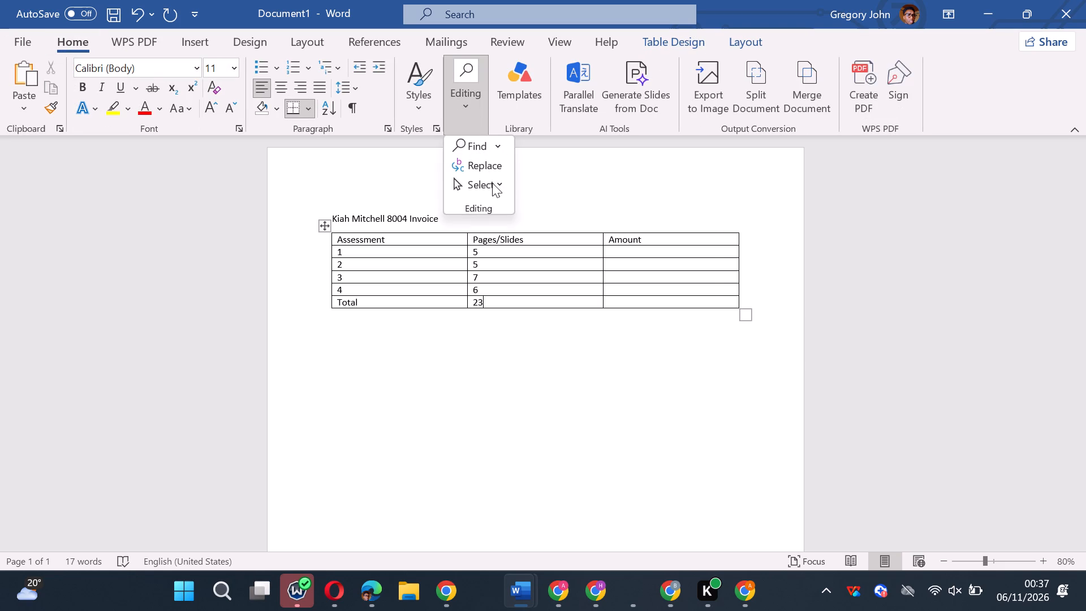
Set the font of the whole document to Times New Roman, size 12.
click(492, 183)
click(514, 214)
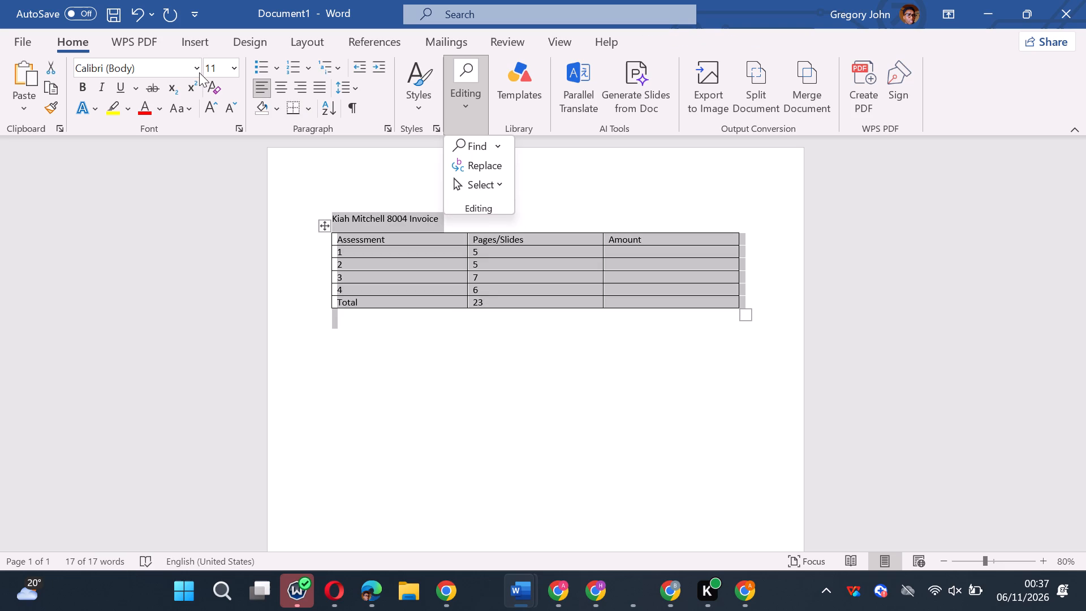
click(199, 73)
click(199, 184)
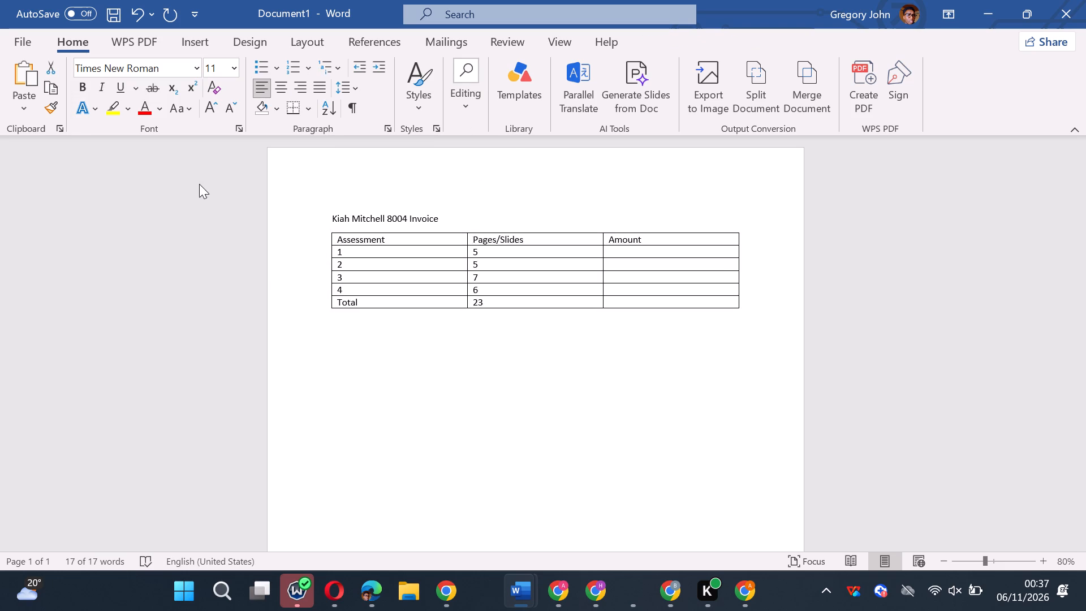
click(231, 70)
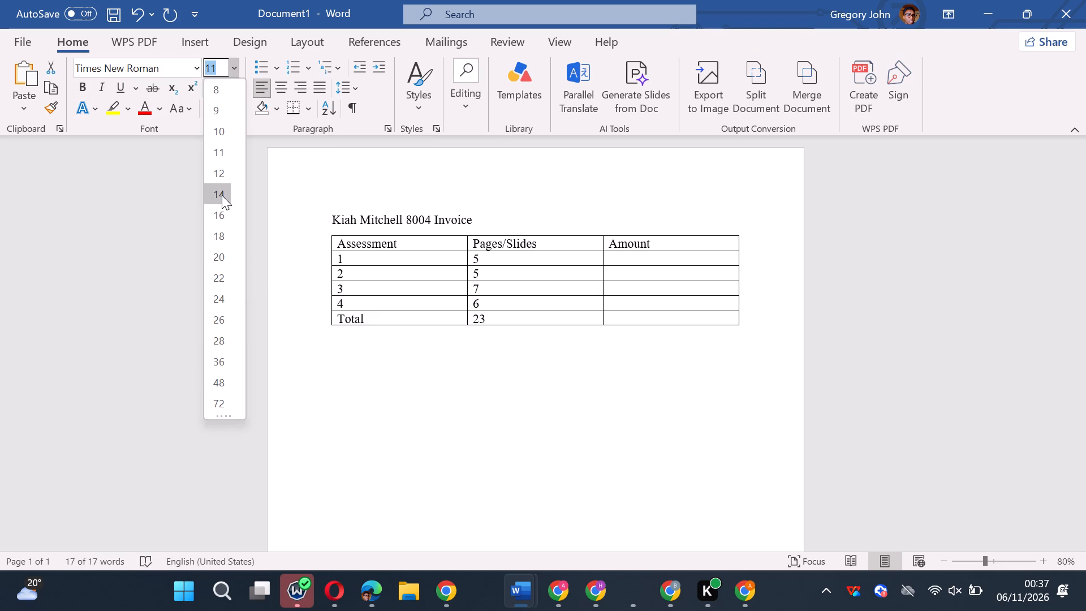
click(222, 183)
Apply double line spacing to the whole document and remove the extra space after its paragraphs.
click(355, 89)
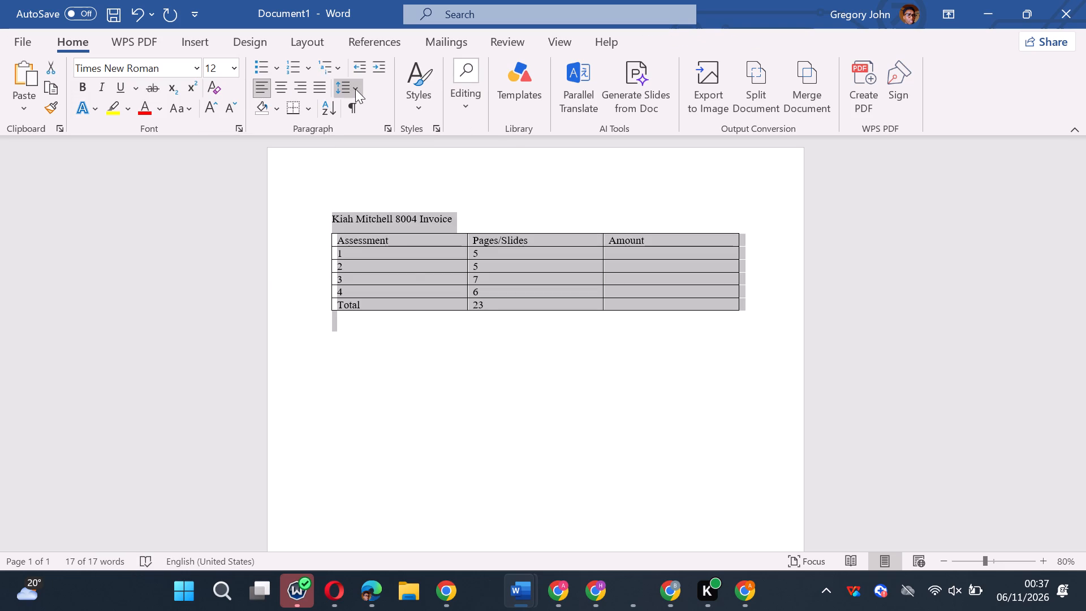
click(372, 177)
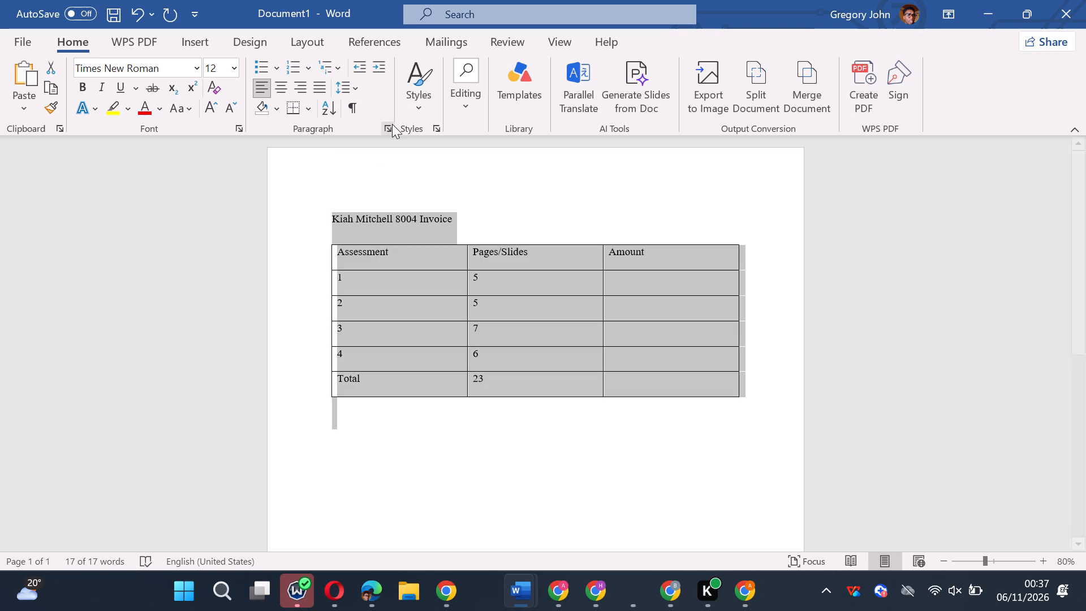
click(390, 124)
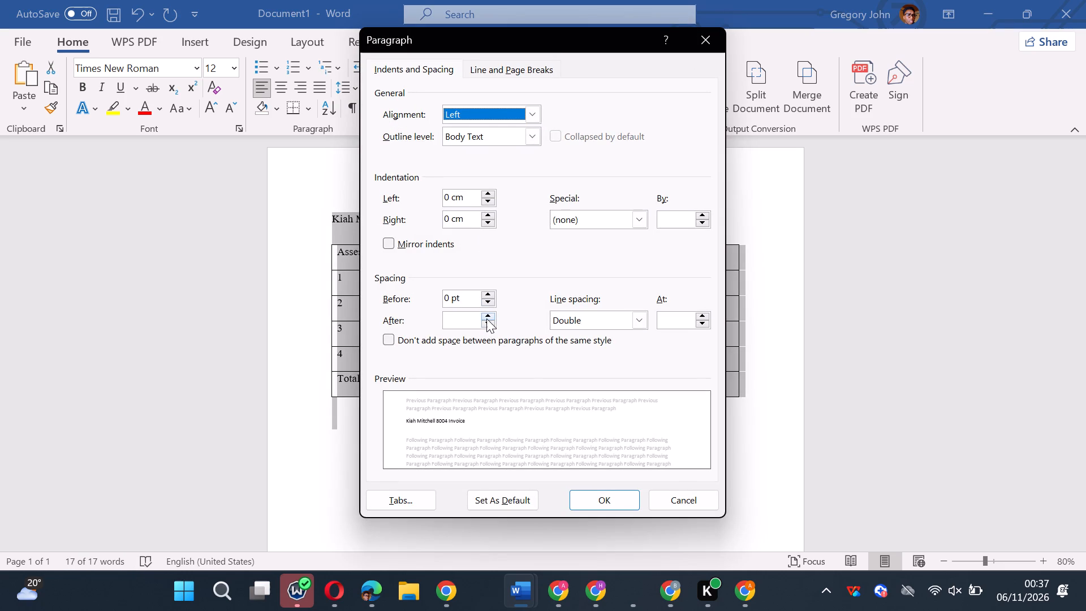
click(486, 319)
click(598, 496)
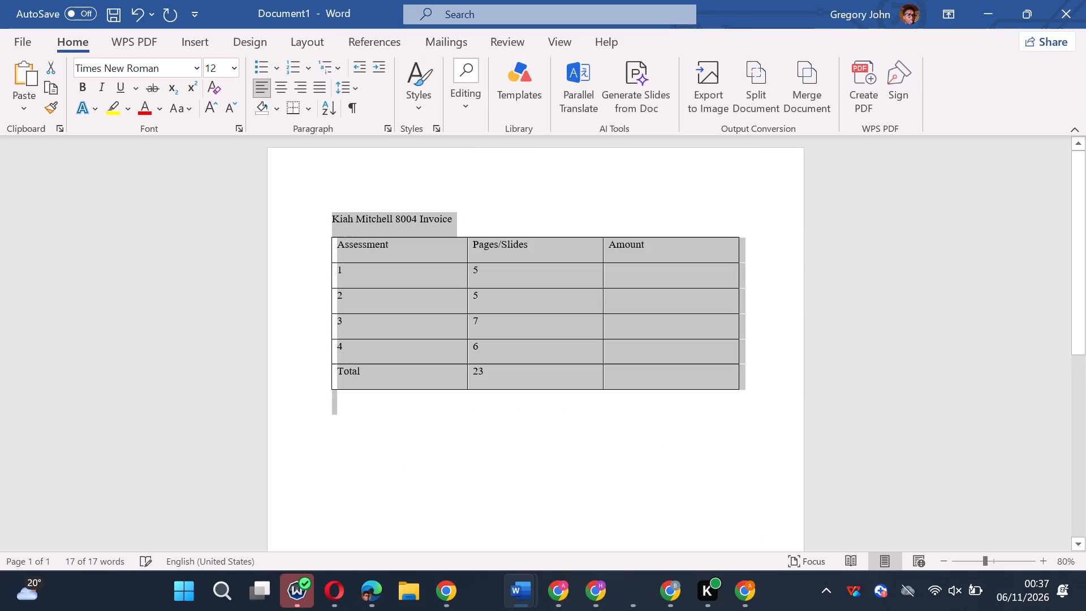
click(538, 414)
Make the Total row, the invoice heading, the table's header row and the assessment numbers 1 to 4 bold.
drag(667, 384, 374, 372)
click(386, 343)
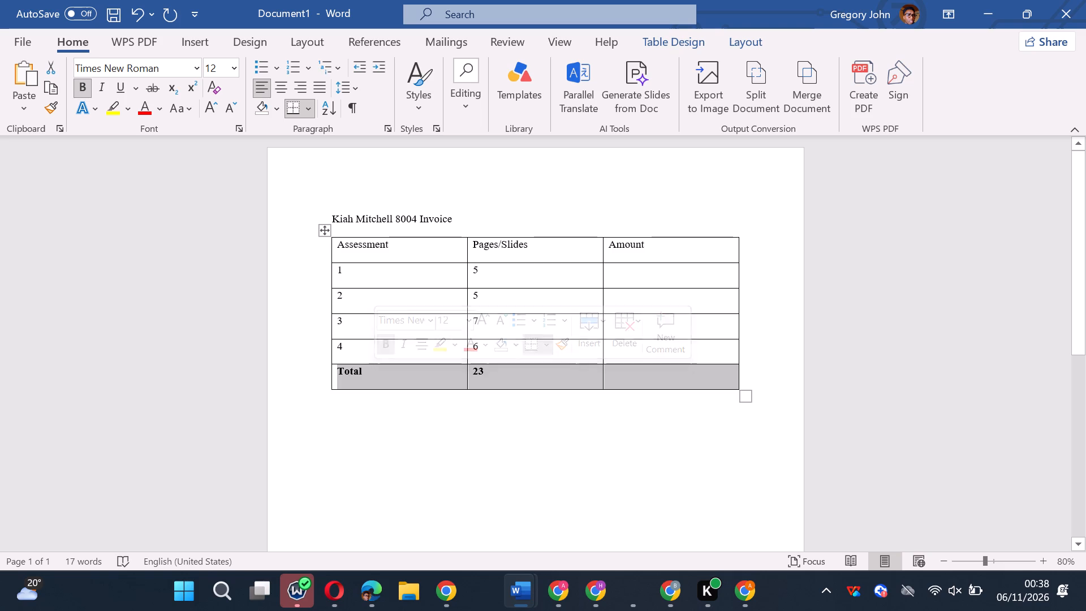
drag(664, 247, 339, 211)
click(348, 187)
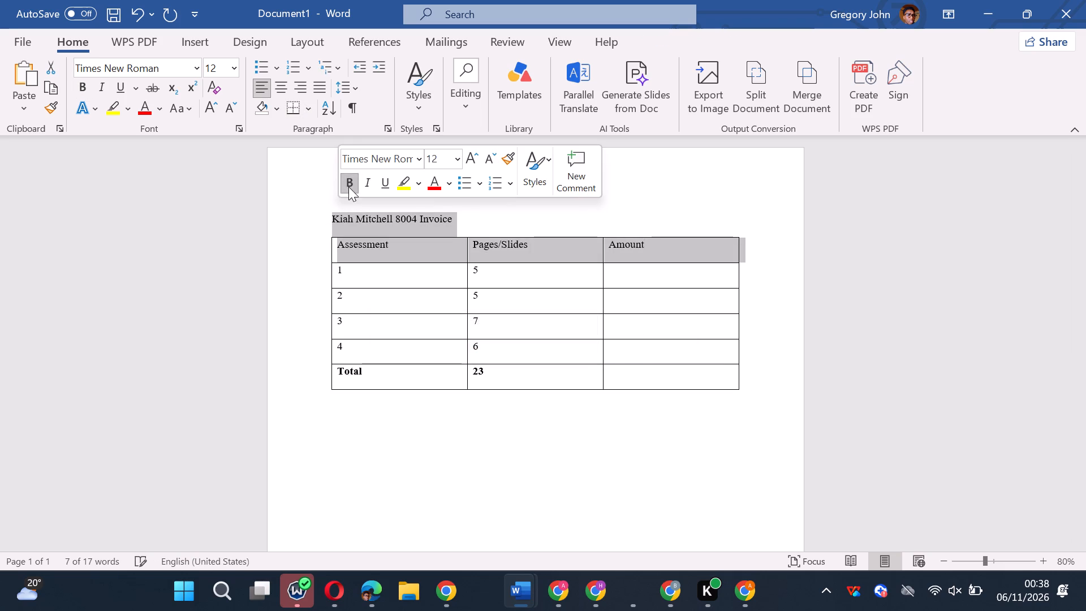
drag(370, 351, 340, 281)
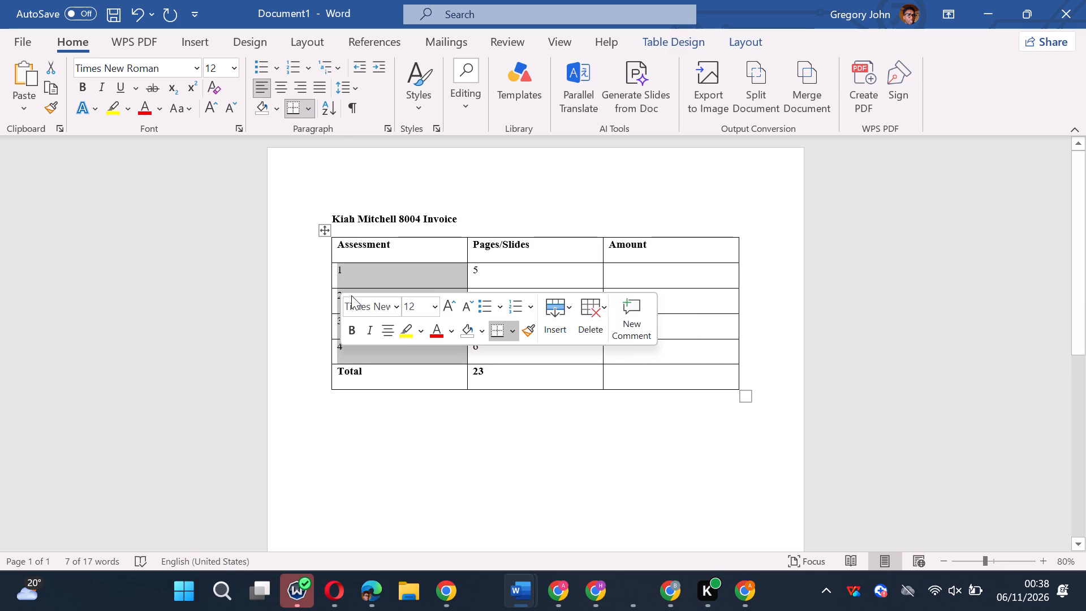
click(349, 330)
click(245, 295)
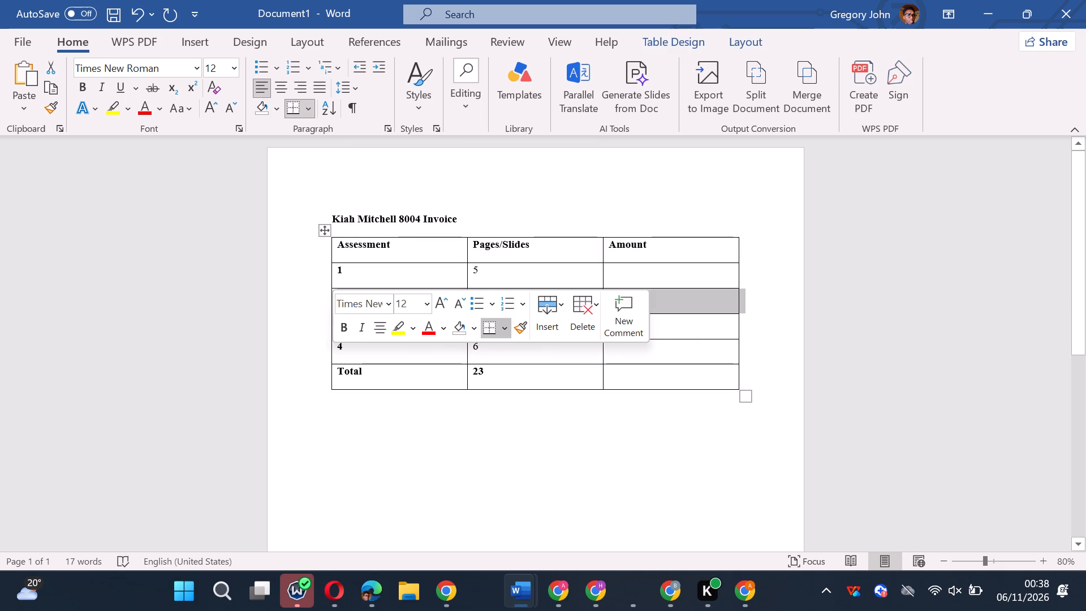
Centre the invoice heading above the table.
drag(469, 217, 304, 212)
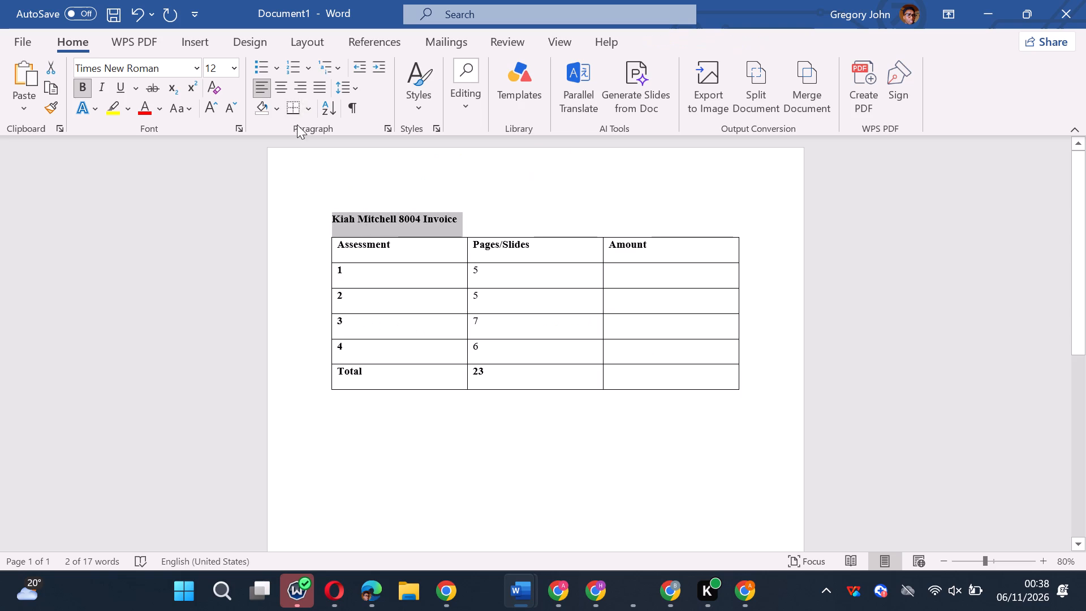
click(284, 87)
click(532, 210)
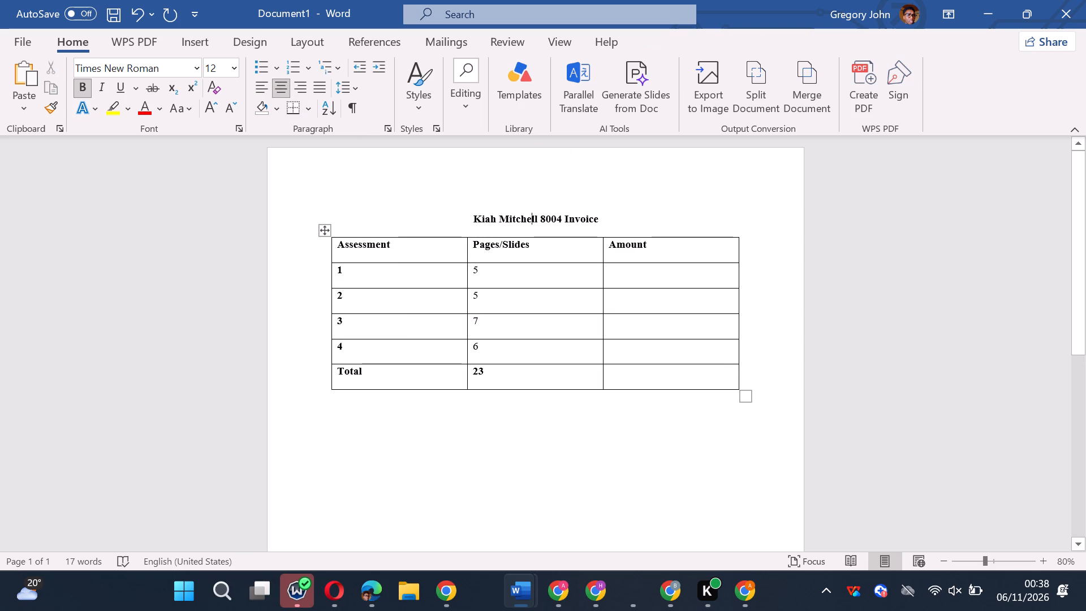
Fill in the Amount column for assessments 1 to 4 with 1,750, 1,750, 2,450 and 2,100.
click(618, 277)
text(1,750)
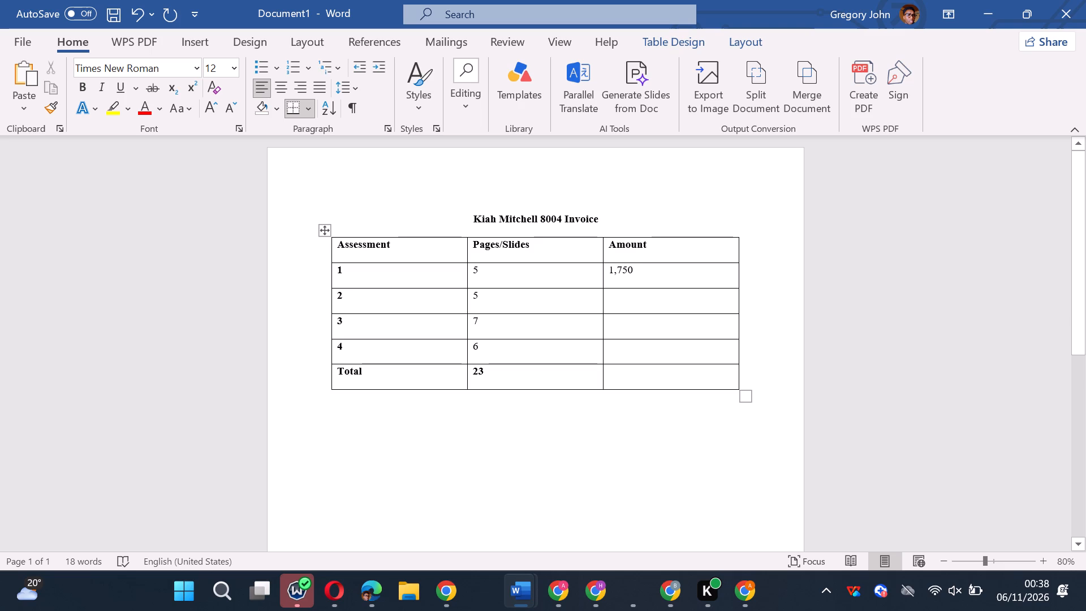
click(623, 302)
text(1,750)
click(631, 333)
text(2,450)
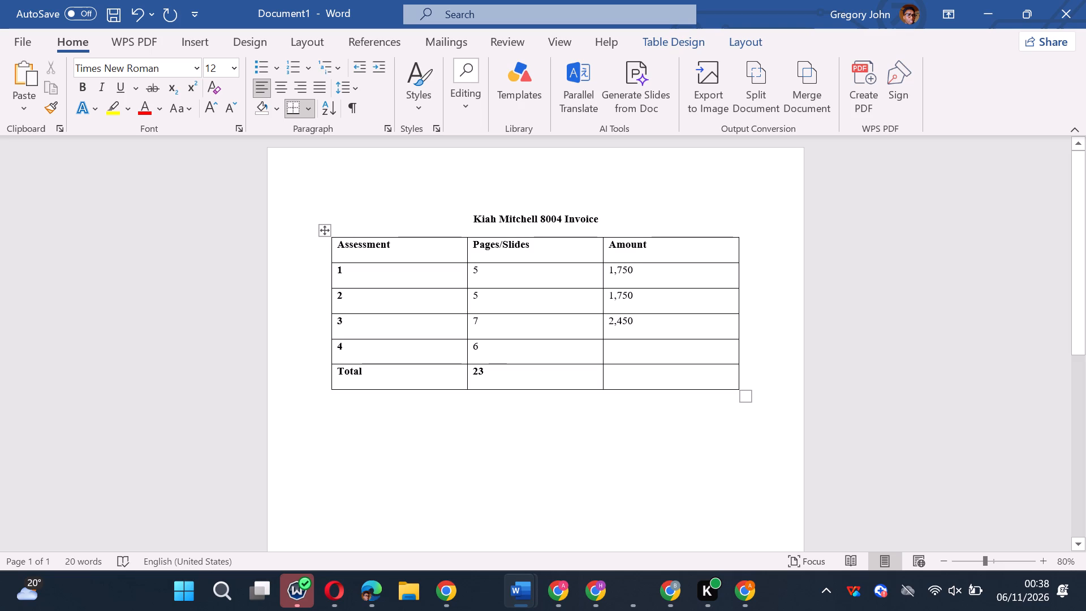
click(636, 354)
text(2,100)
Enter 8,050 as the total in the Amount column.
click(624, 378)
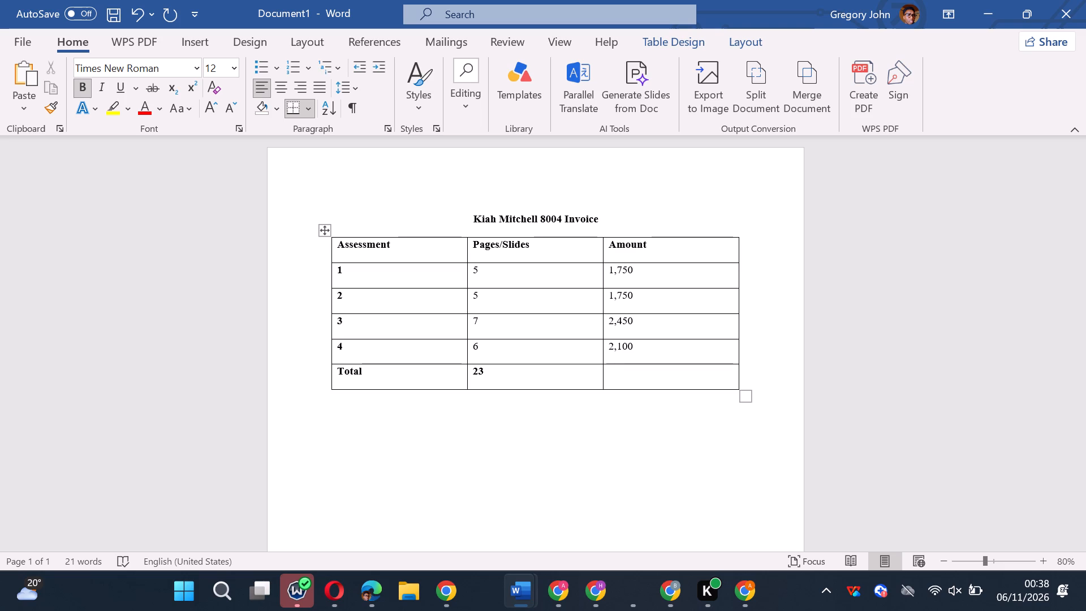
text(8,)
text(50)
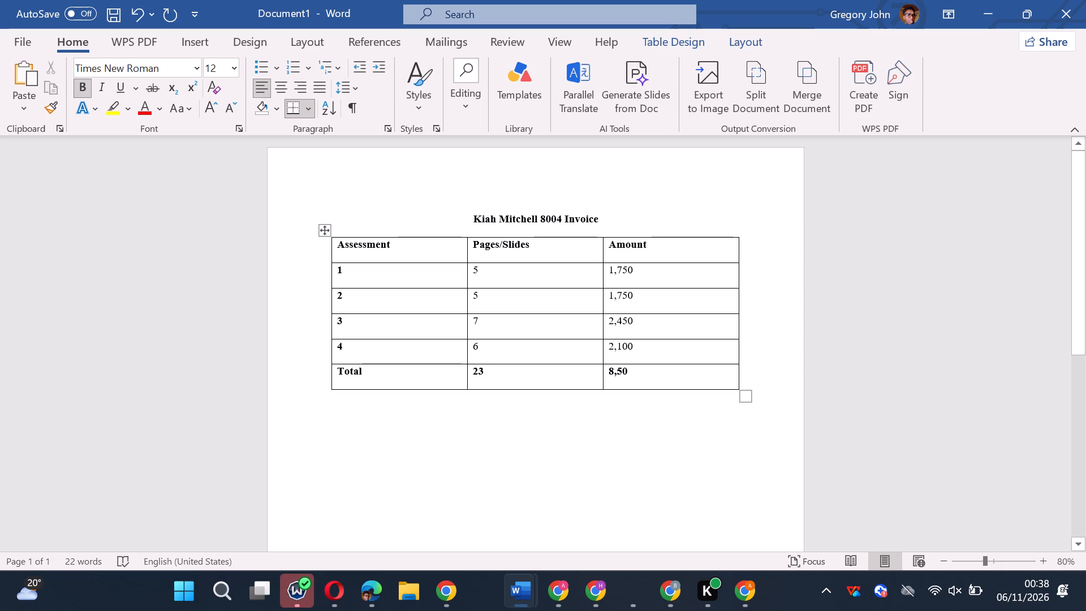
key(BackSpace)
key(BackSpace)
key(0)
text(50)
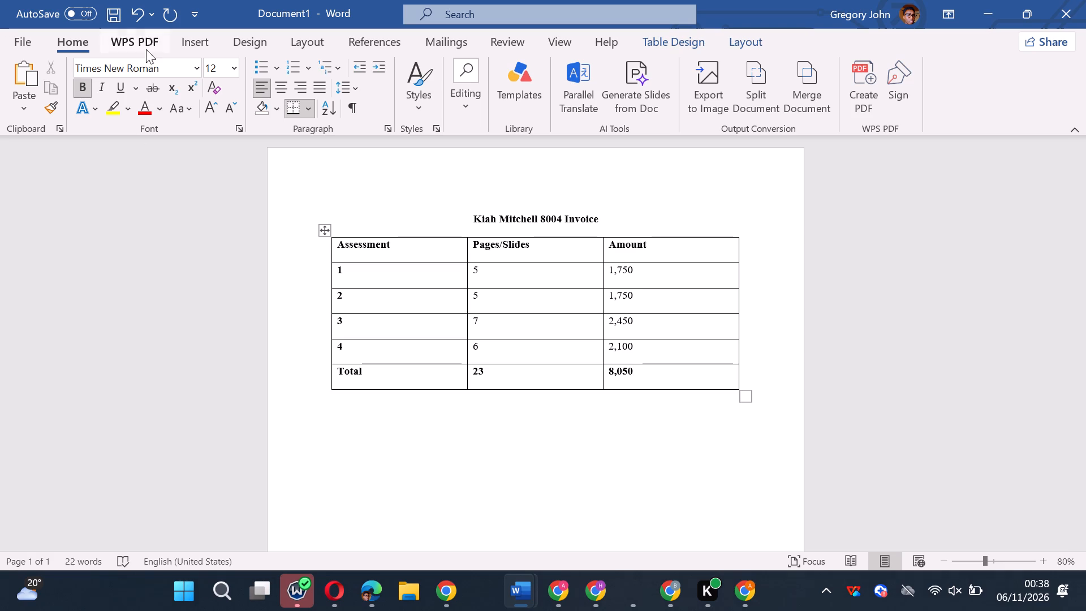
Copy the completed invoice table from the document.
click(455, 110)
click(478, 186)
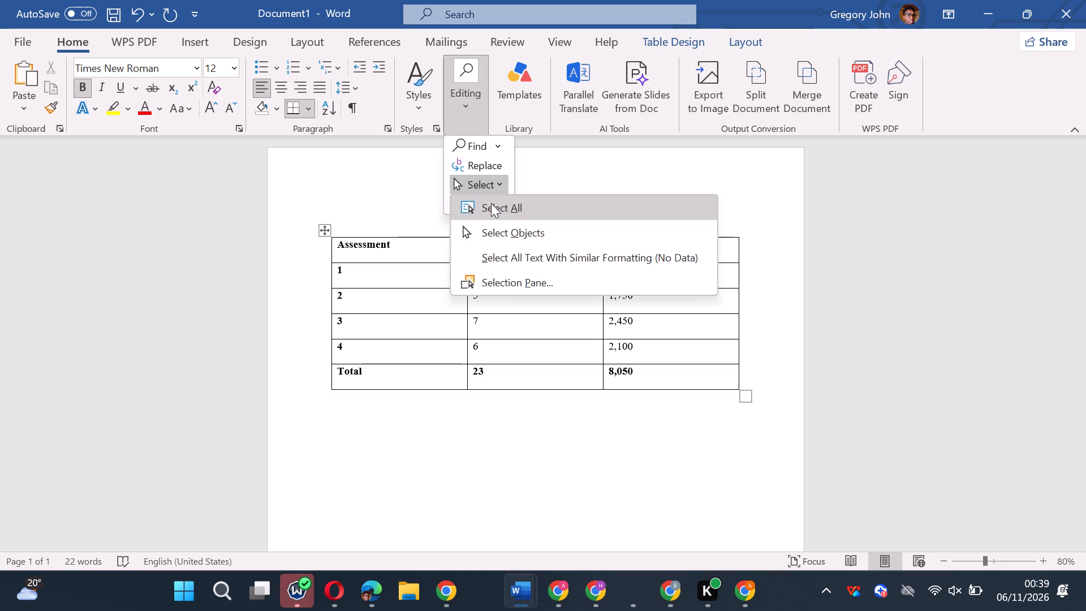
click(493, 205)
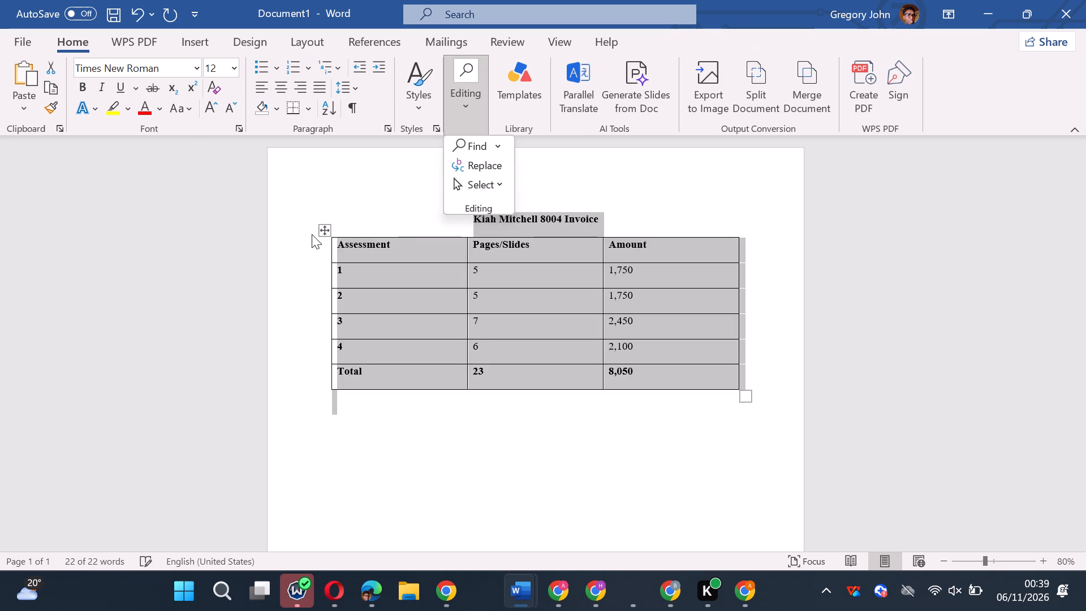
right_click(318, 234)
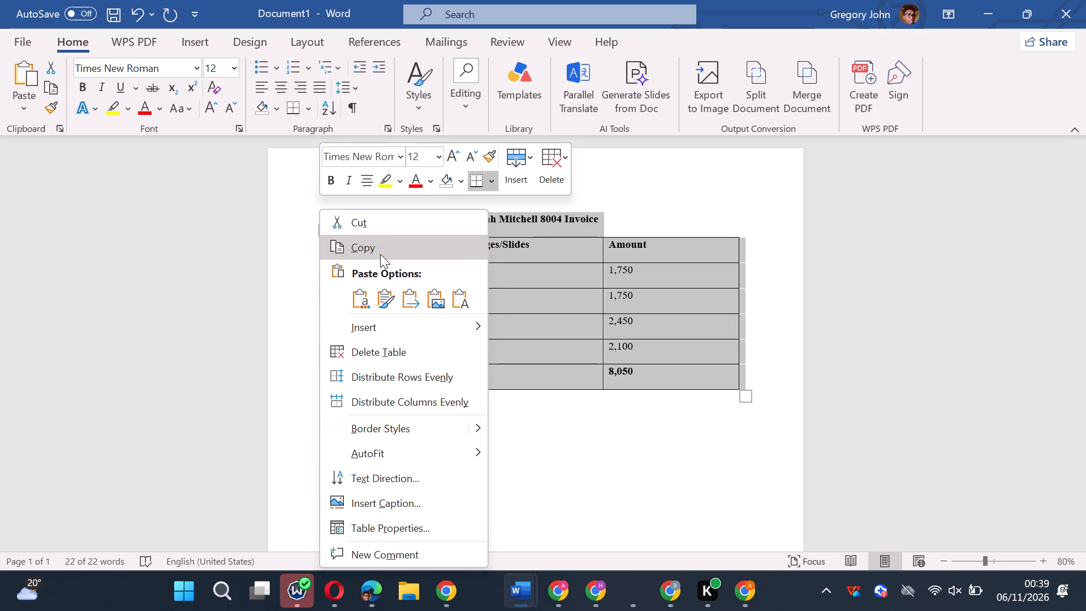
click(380, 254)
Create a new blank document for a second invoice.
click(21, 37)
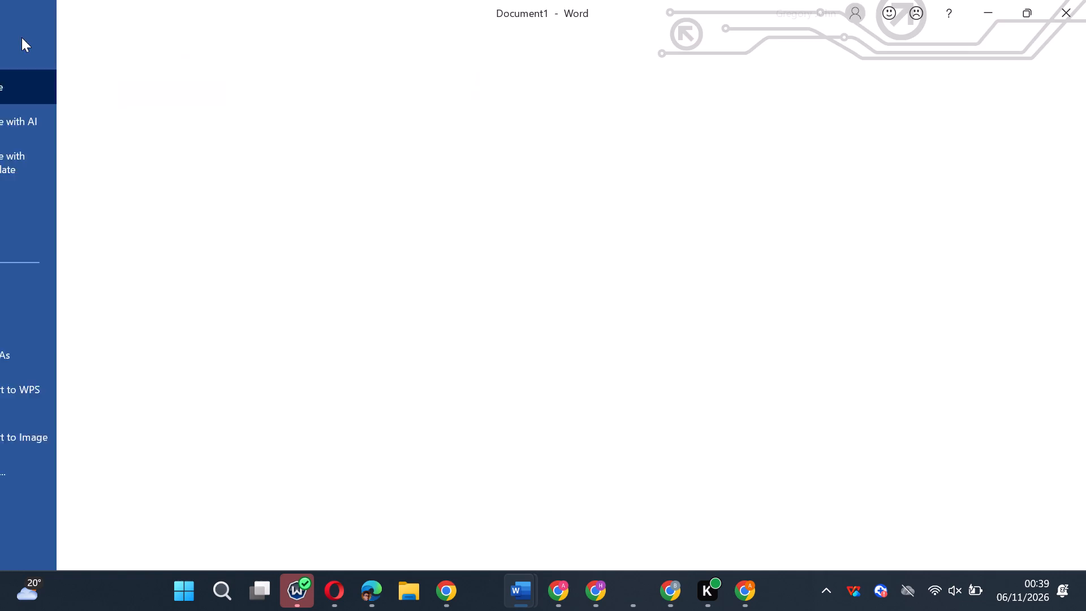
click(66, 214)
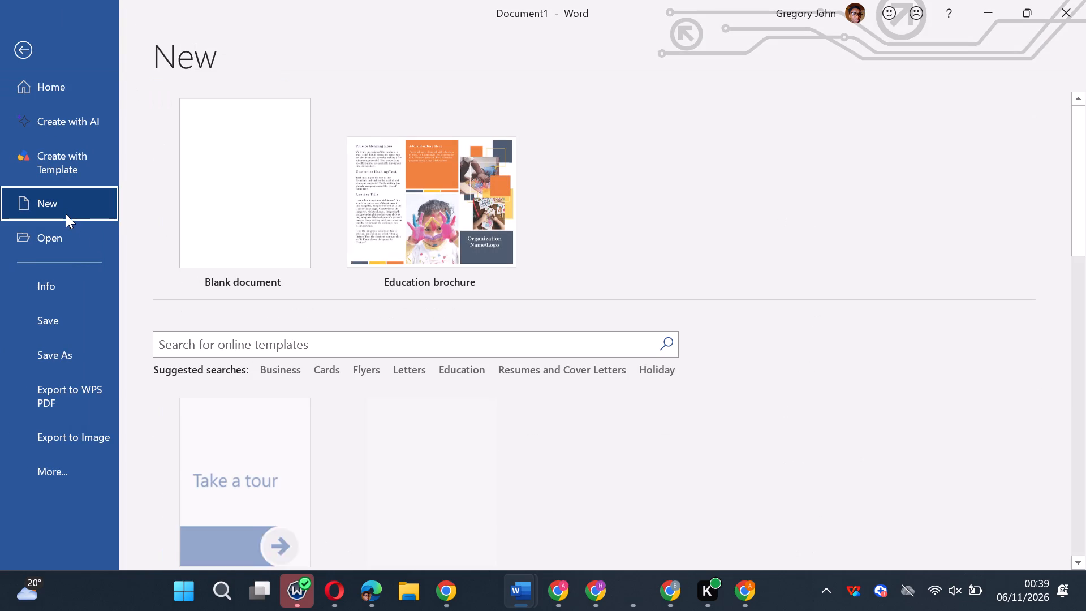
click(237, 193)
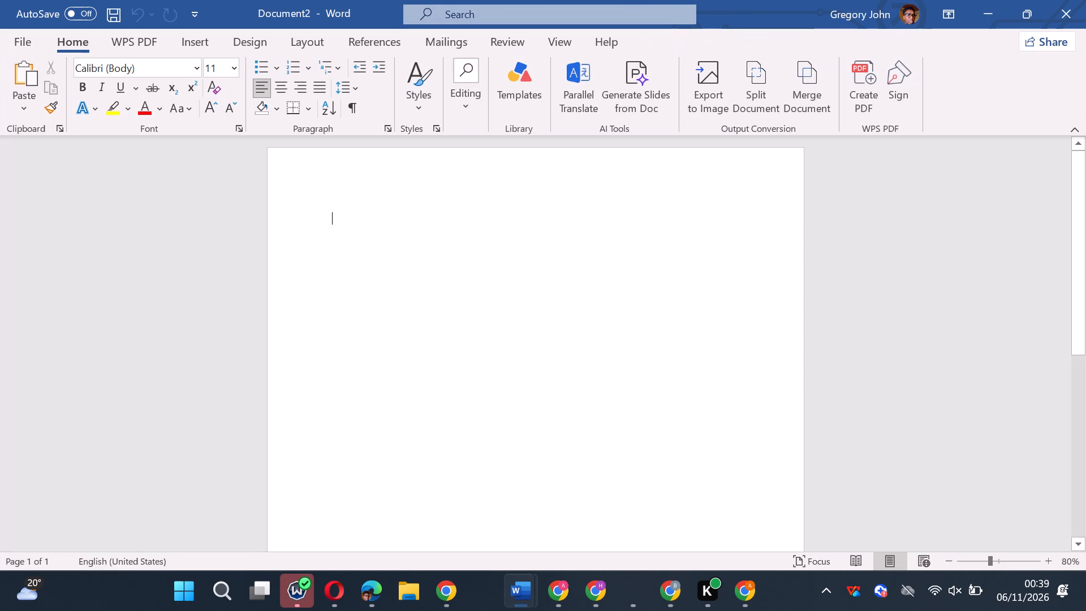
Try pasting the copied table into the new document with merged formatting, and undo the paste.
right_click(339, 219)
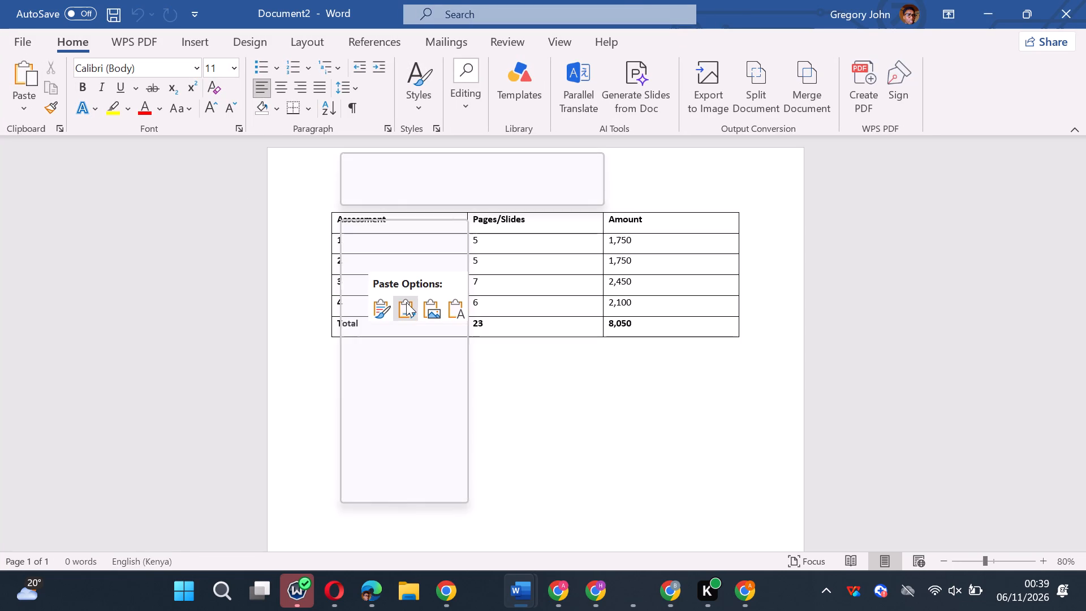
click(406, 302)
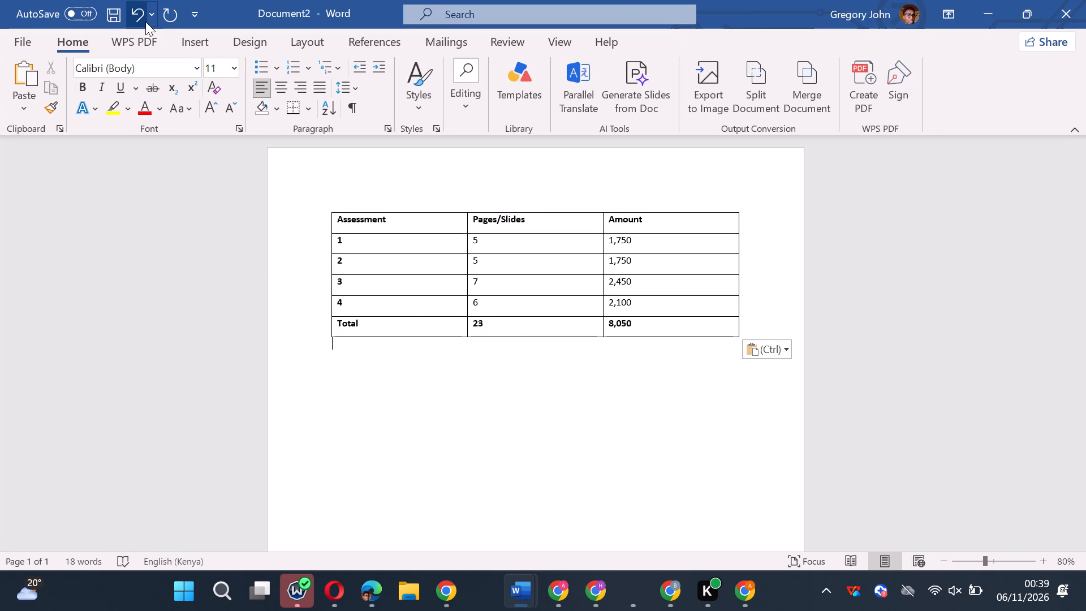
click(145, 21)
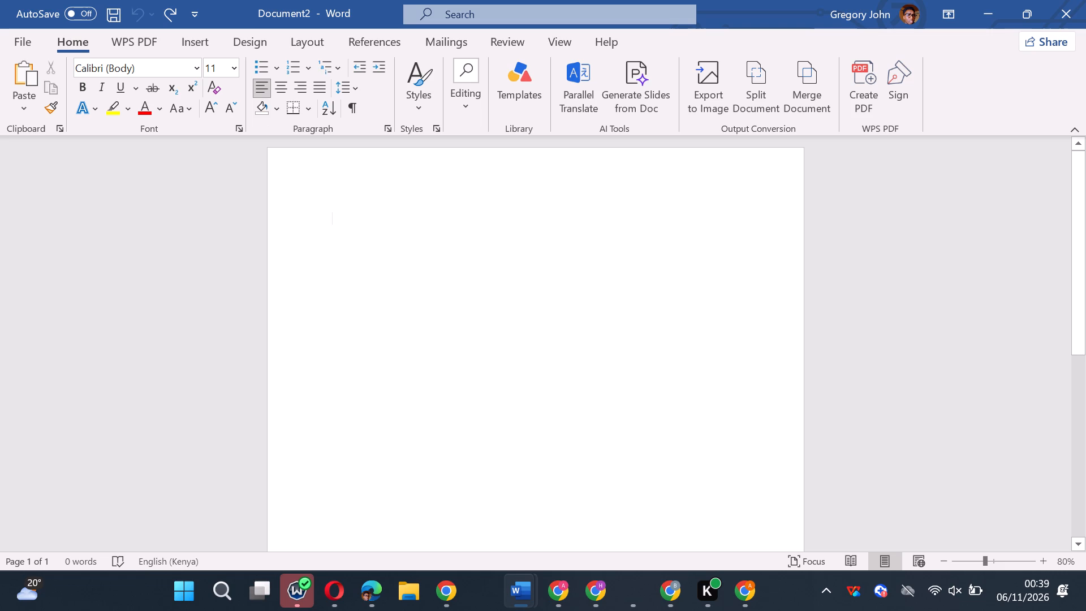
Enter the second client's name as the first line of the new document and start a new line below it.
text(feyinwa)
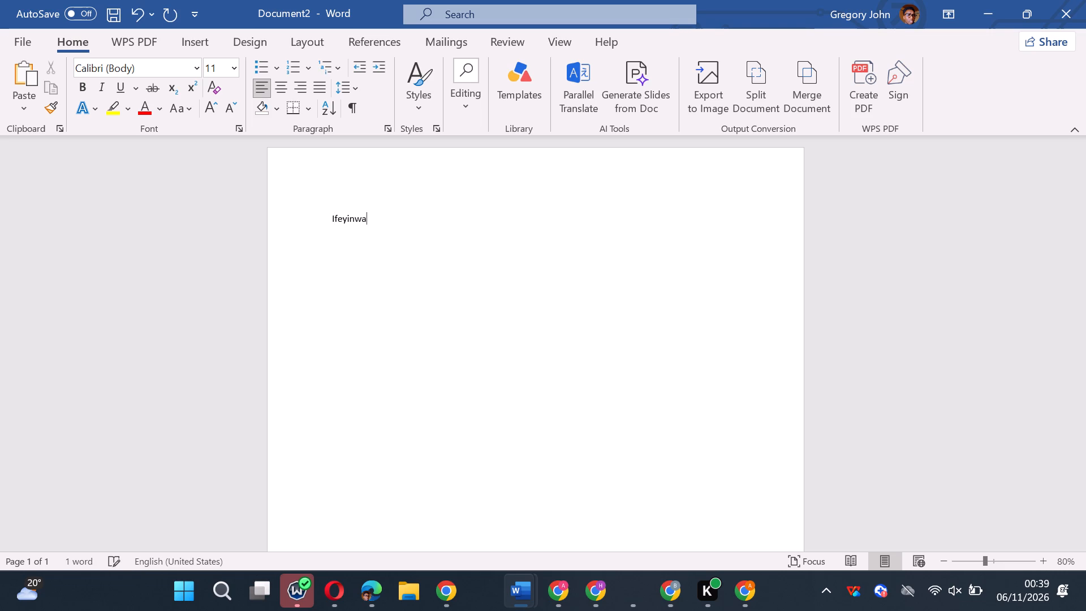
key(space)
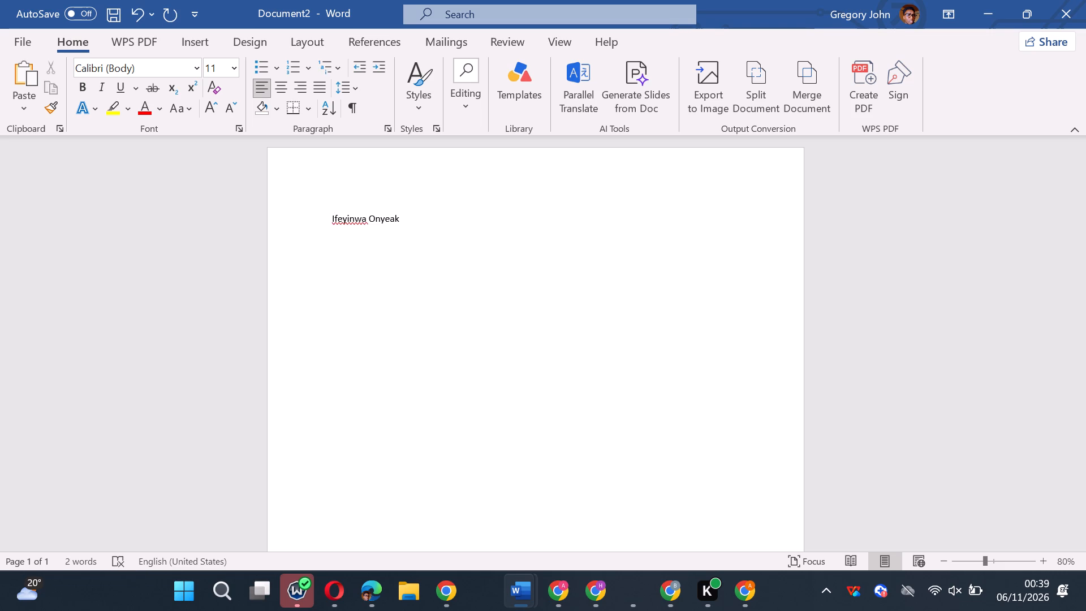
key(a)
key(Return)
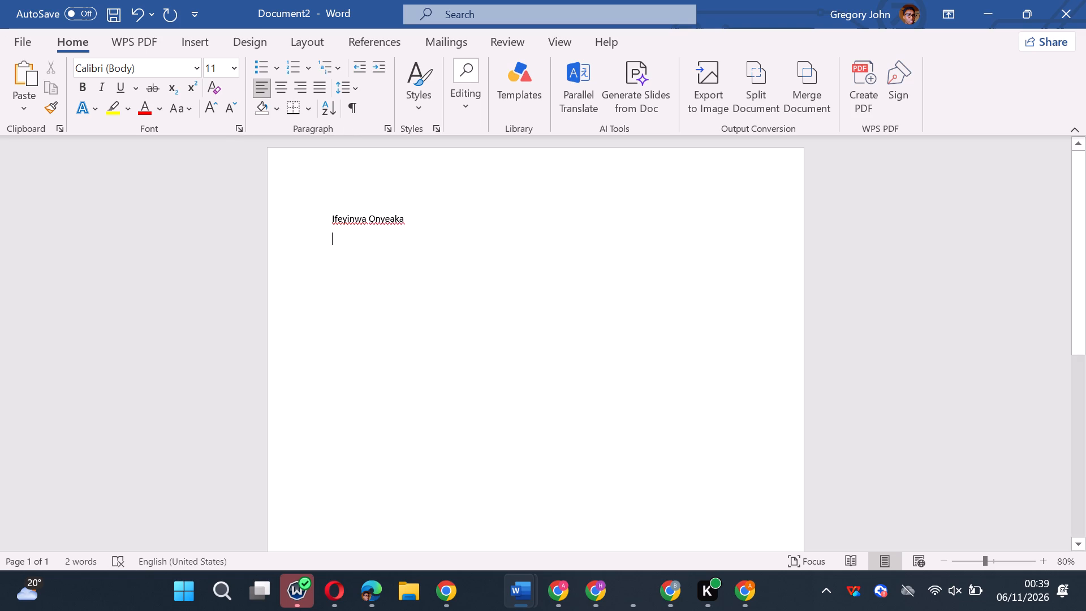
Paste the copied invoice table below the client's name, keeping its source formatting.
right_click(332, 242)
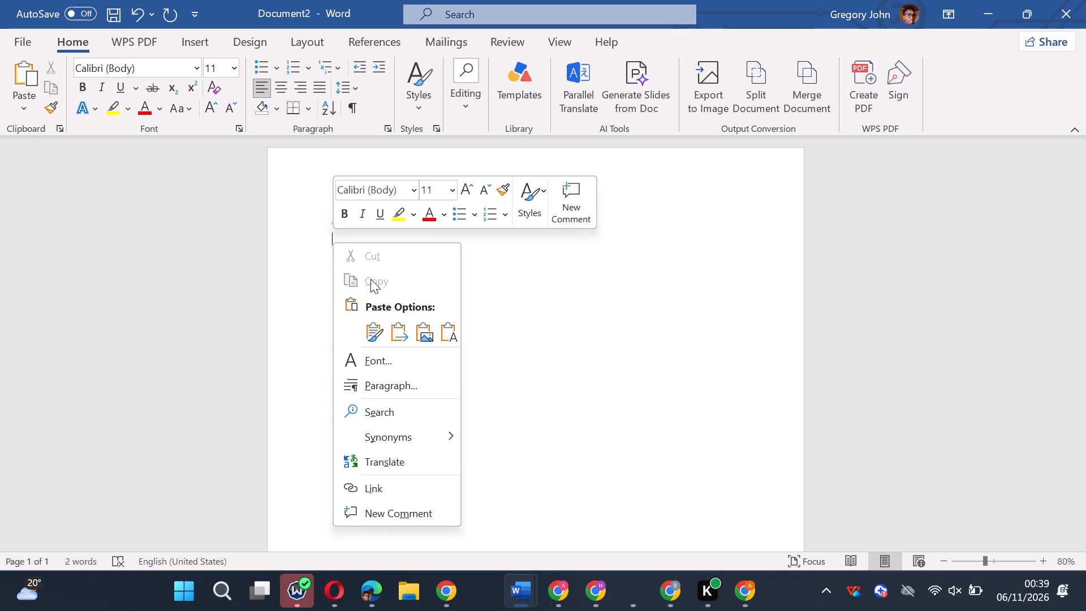
click(365, 327)
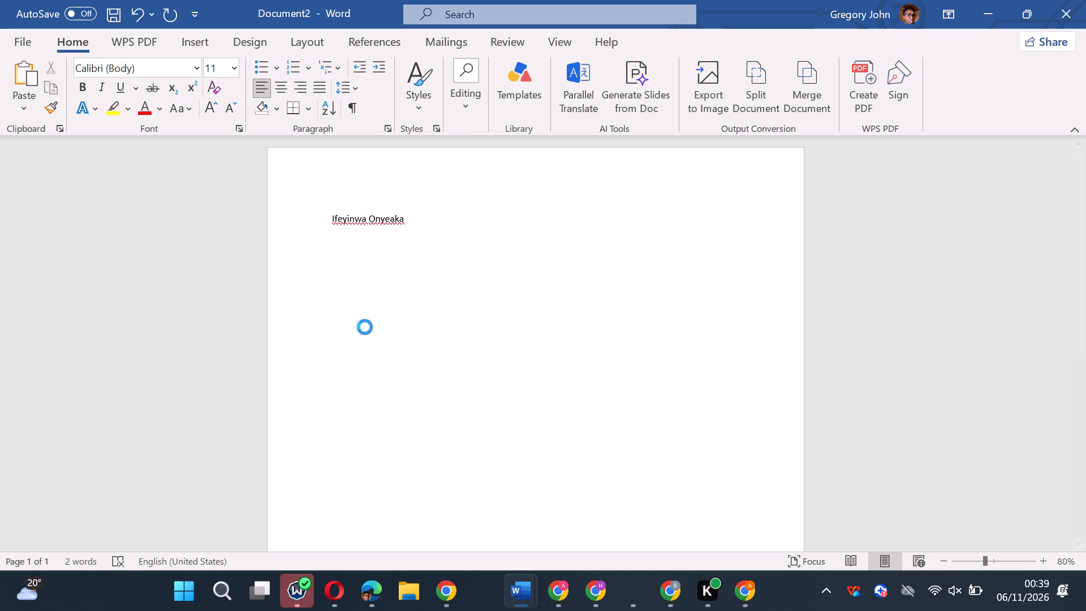
Set the client name line above the table to Times New Roman, size 12.
drag(416, 221, 322, 228)
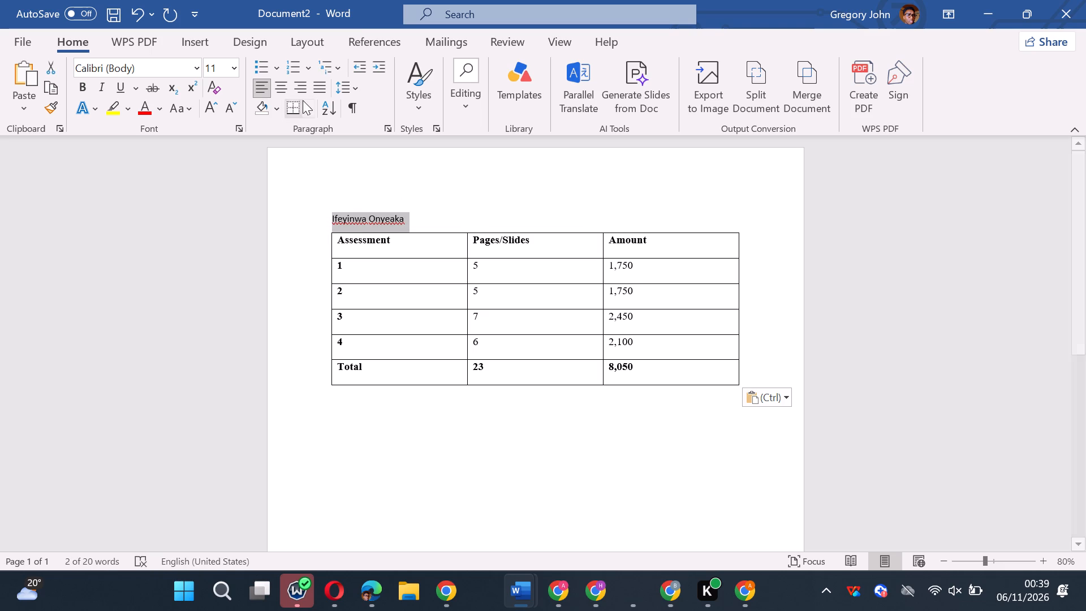
click(191, 69)
click(201, 69)
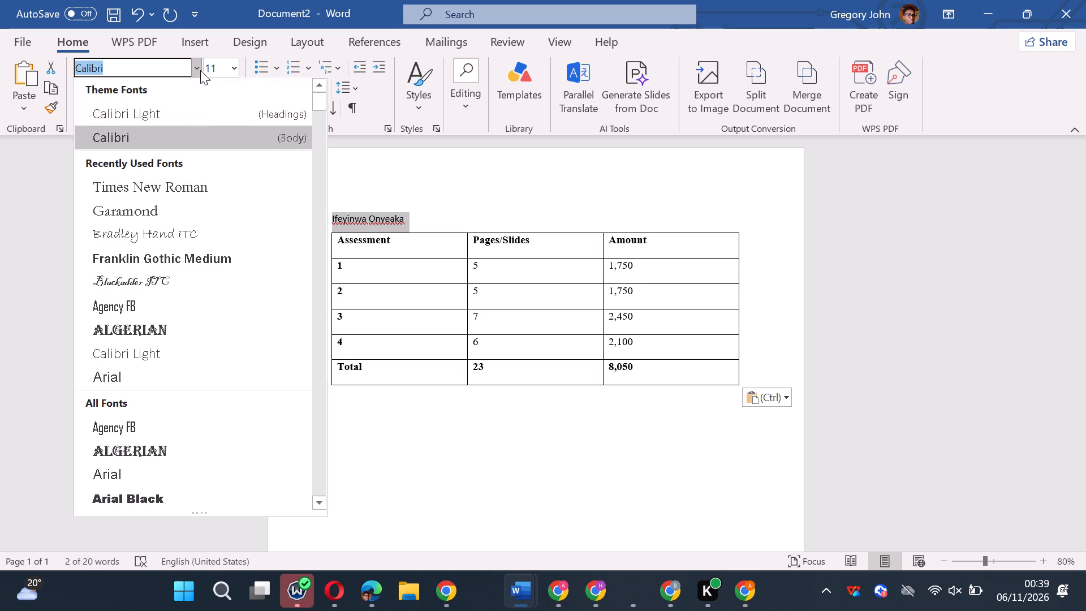
click(191, 190)
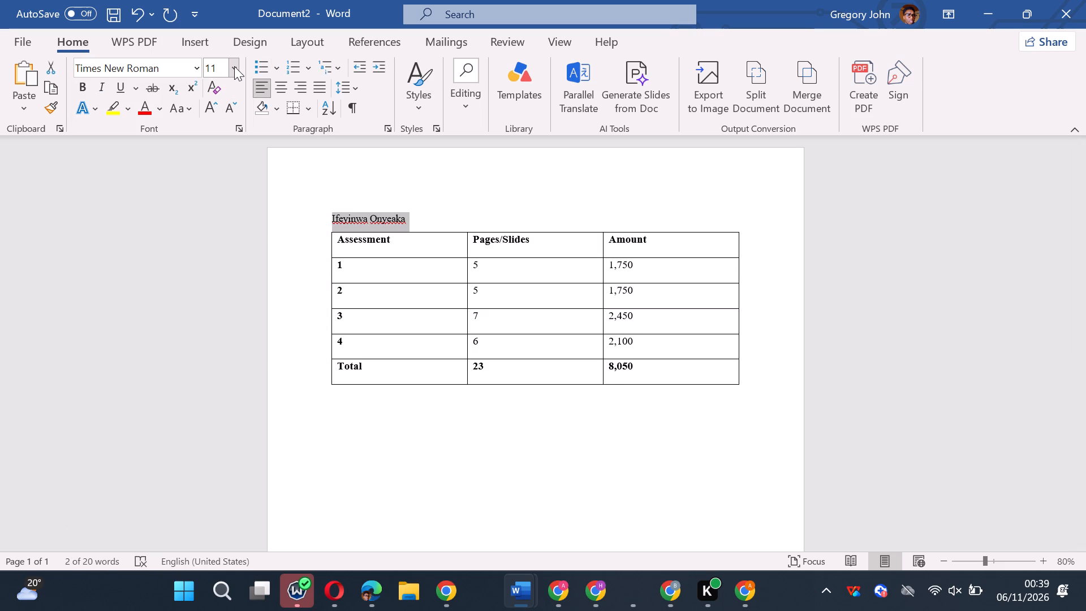
click(234, 66)
click(222, 171)
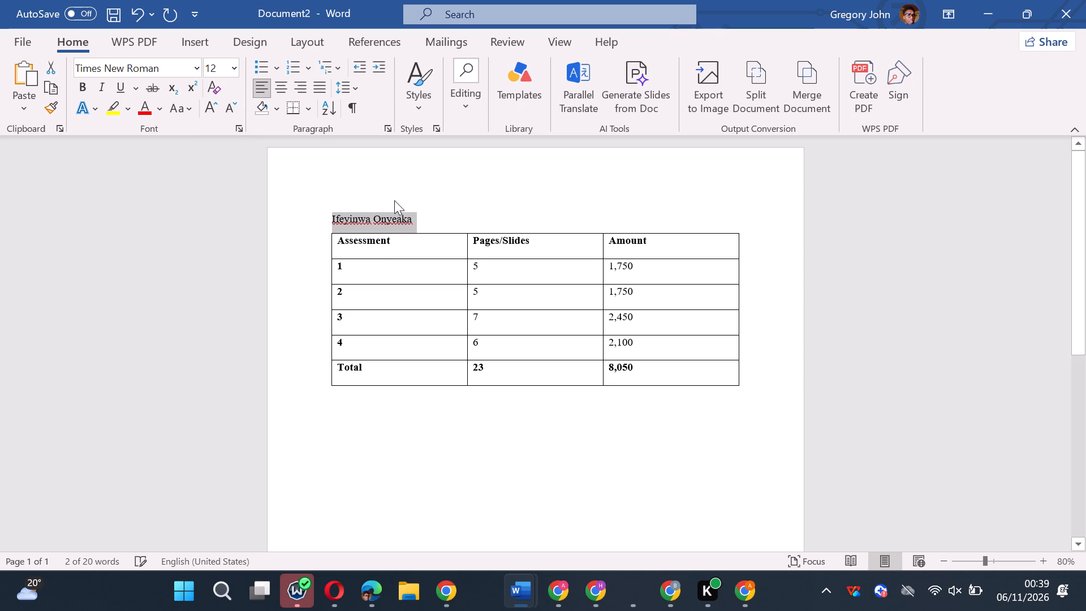
Extend the heading line after the client's name with 6008 and the invoice wording.
click(430, 221)
key(space)
text(600)
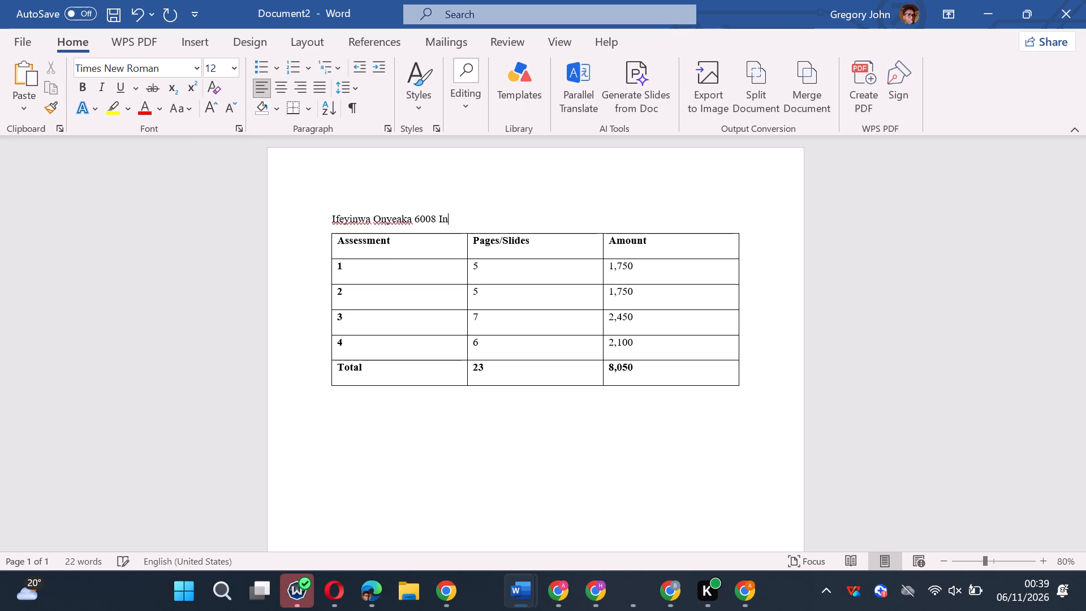
Centre the 6008 invoice heading line above the table and make it bold.
drag(475, 216, 331, 218)
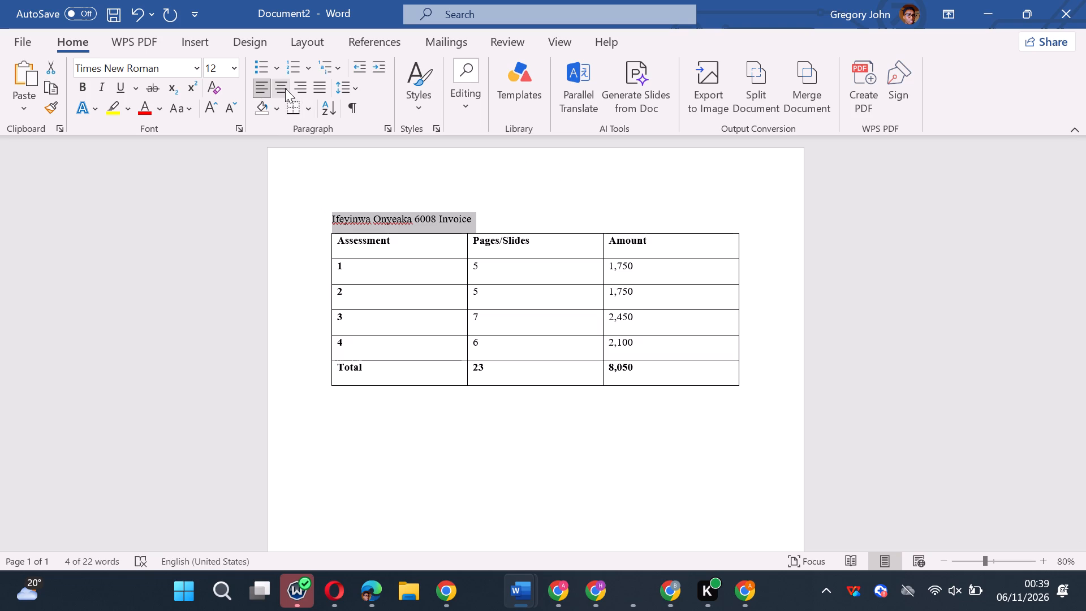
click(285, 88)
click(89, 88)
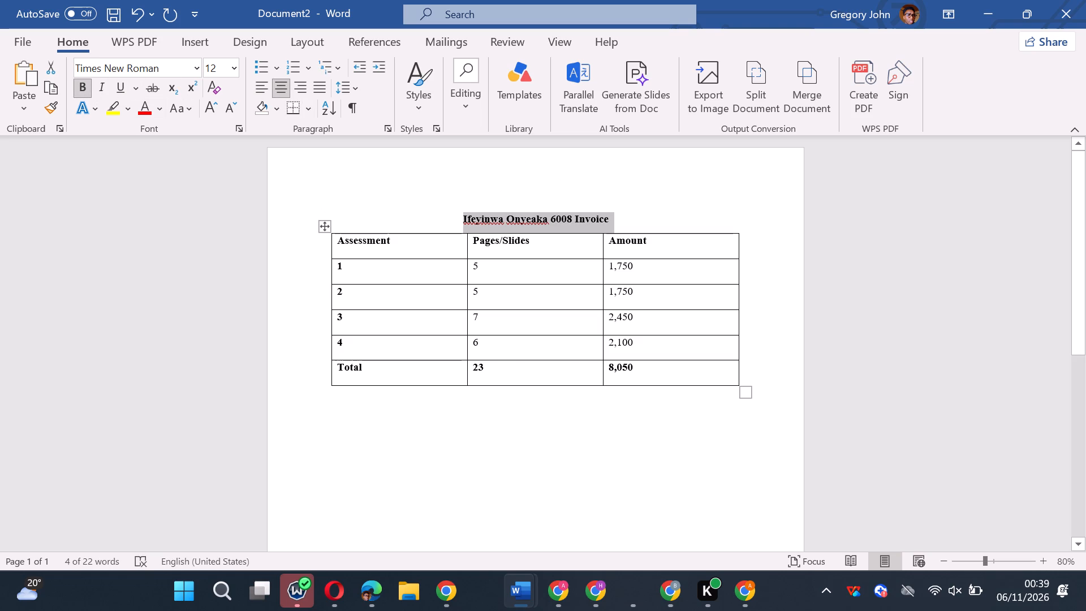
Insert three blank rows in the invoice table between the assessment 4 row and the Total row.
click(327, 360)
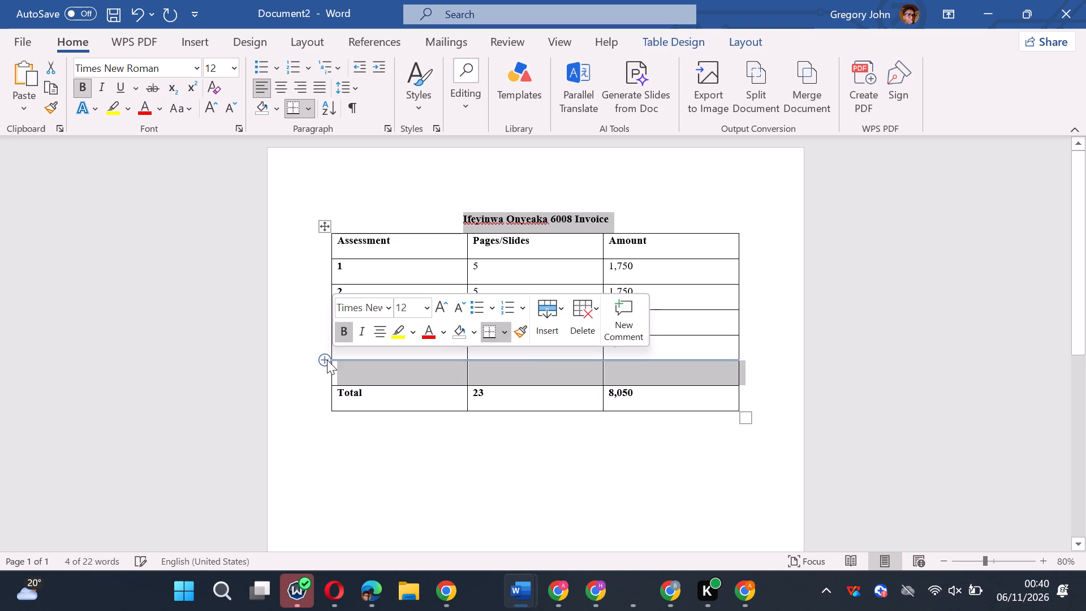
double_click(325, 360)
click(325, 360)
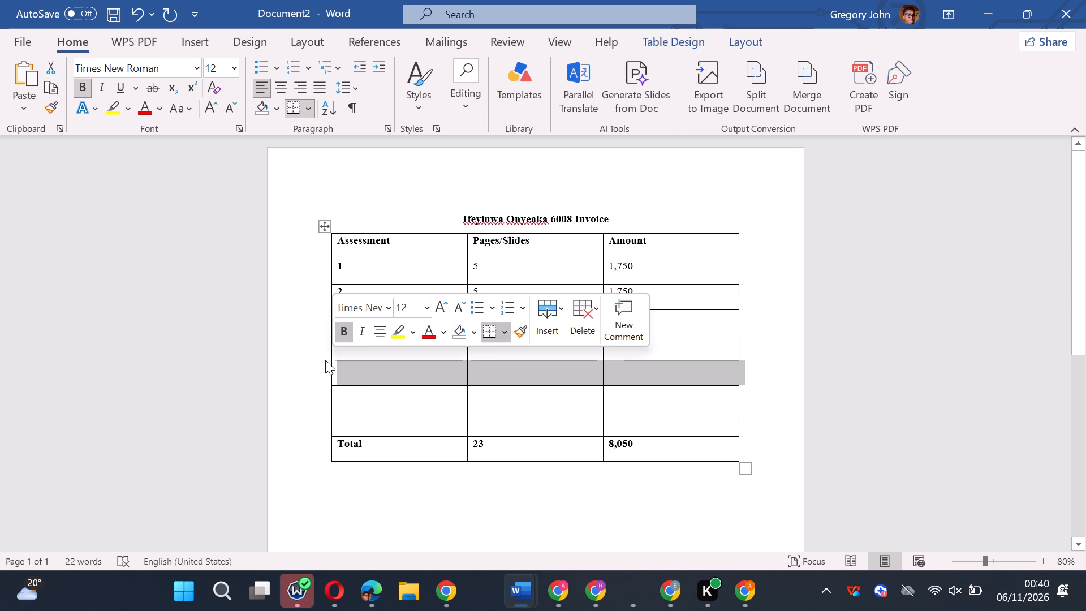
Clear the assessment number 1 from the first cell below the Assessment header.
click(374, 278)
key(BackSpace)
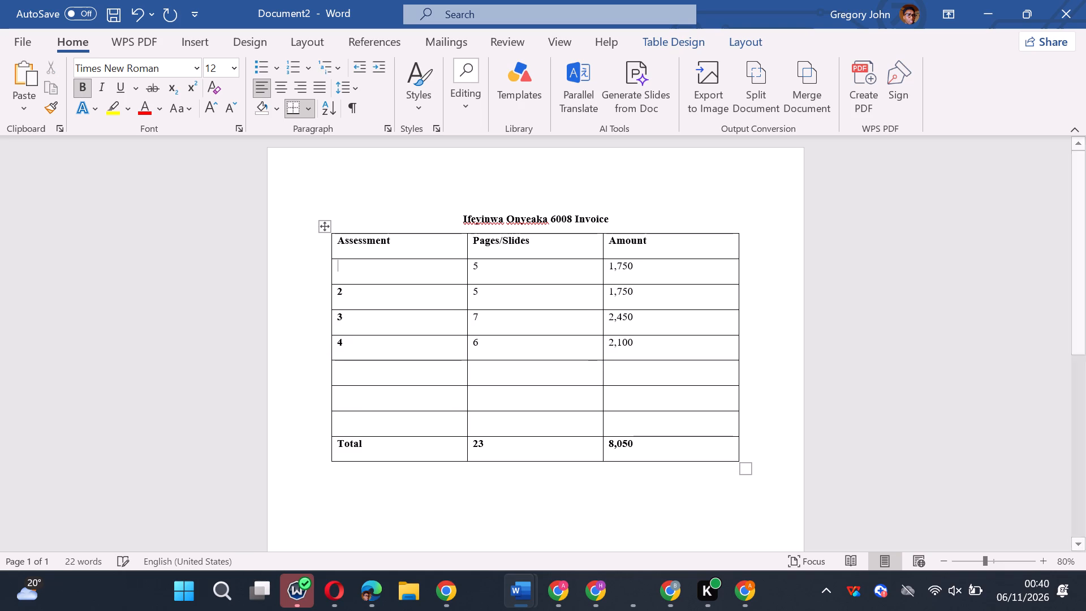
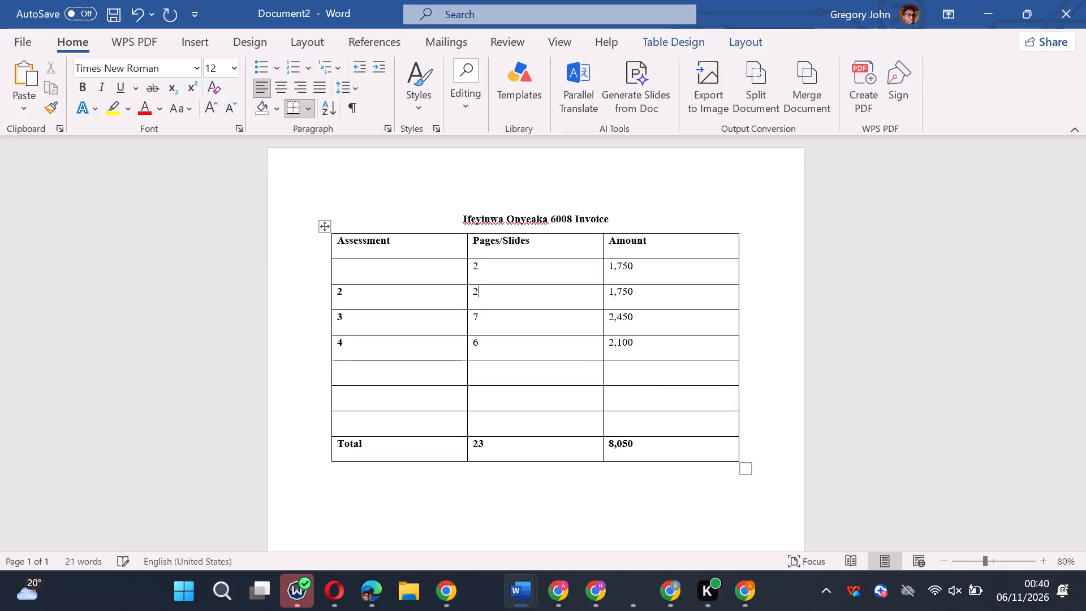
Set the Pages/Slides values for assessments 3 and 4 to 2 each in the 6008 invoice table.
click(501, 323)
key(BackSpace)
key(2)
key(BackSpace)
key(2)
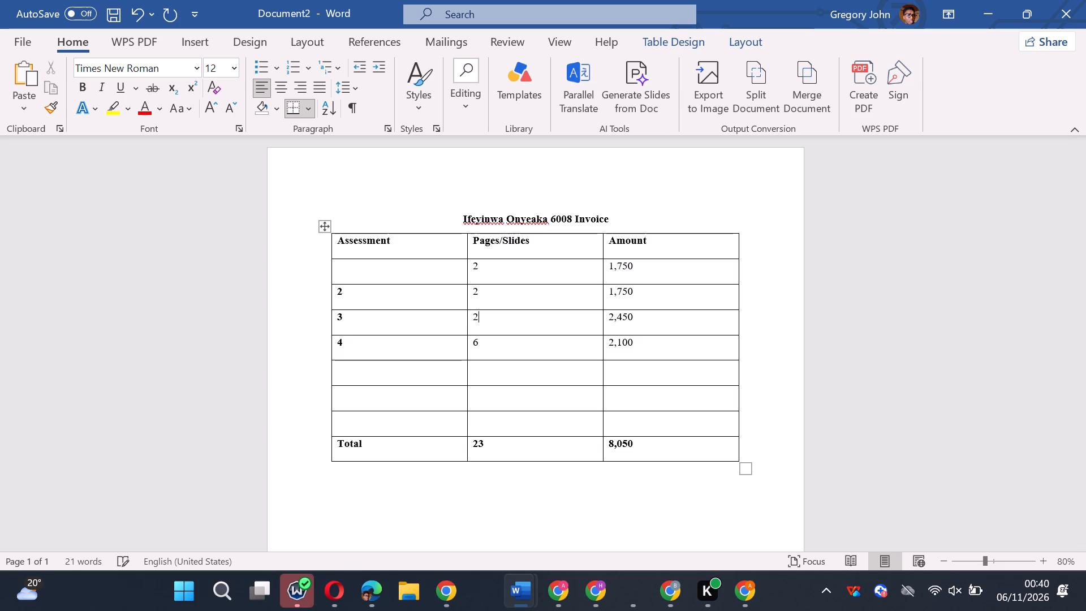
click(500, 346)
key(BackSpace)
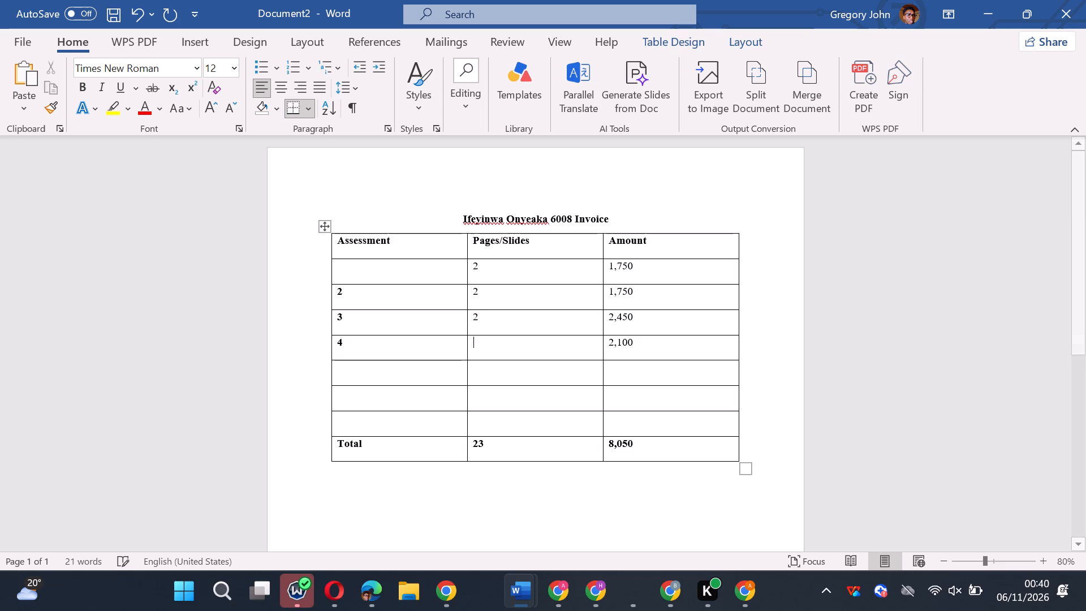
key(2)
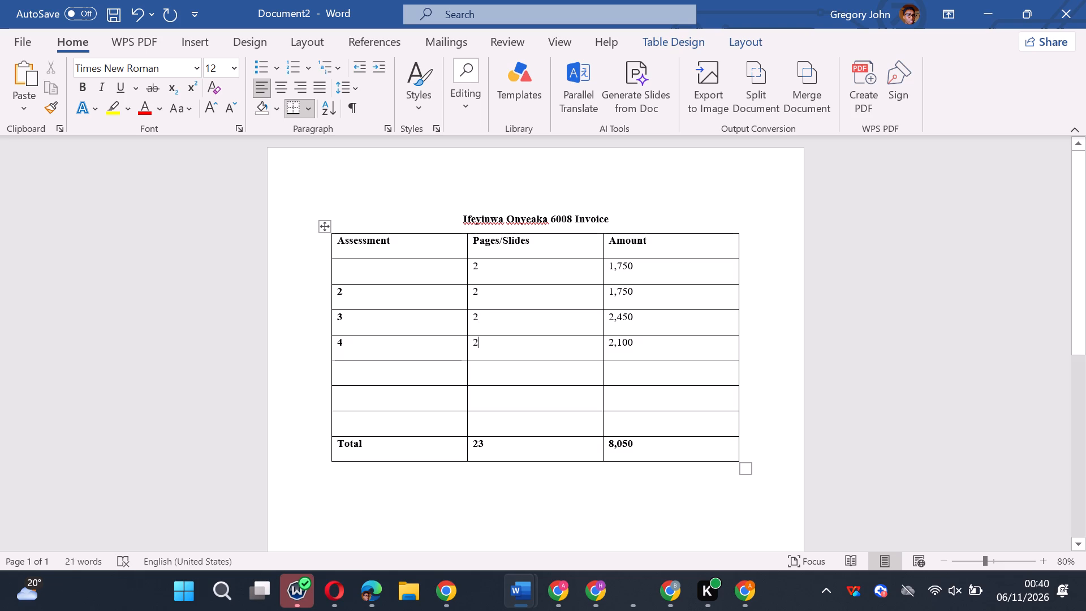
Number the three empty rows of the Assessment column 5, 6 and 7.
click(393, 367)
key(5)
click(377, 406)
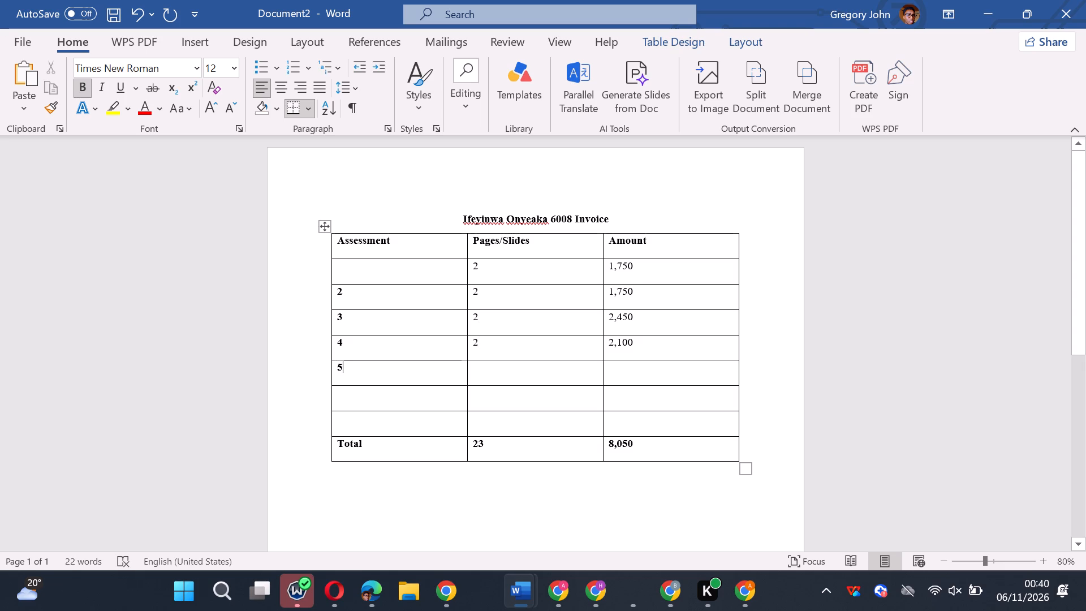
key(6)
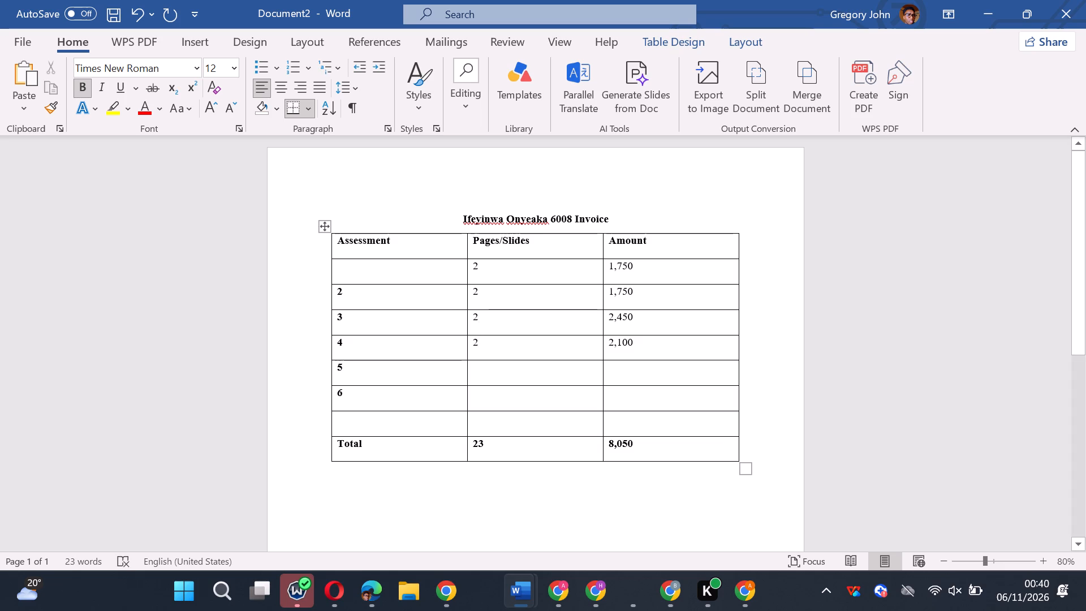
click(367, 422)
key(7)
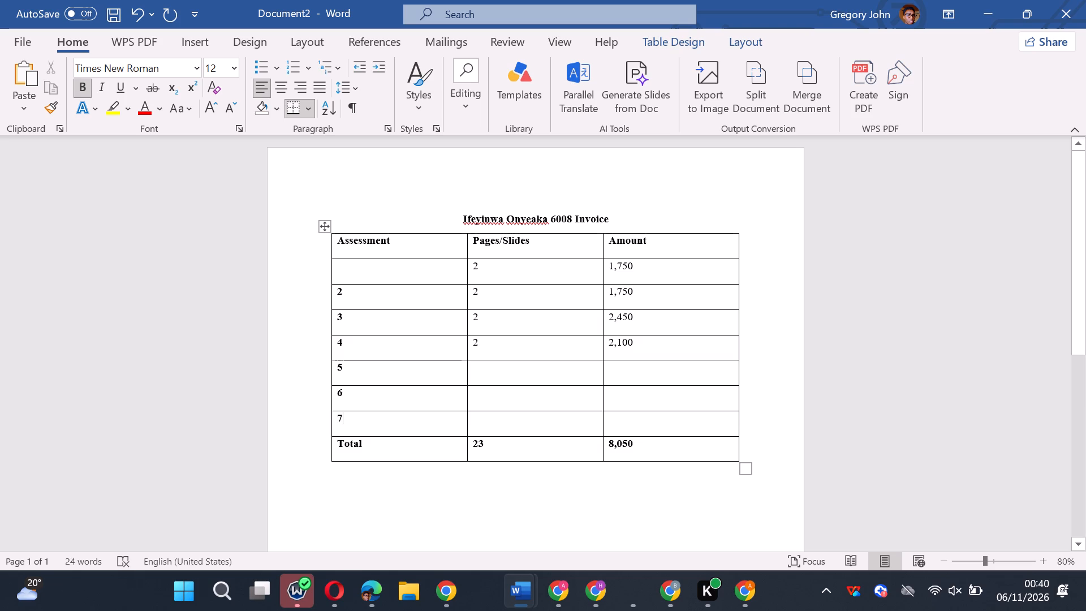
Enter 2 as the Pages/Slides value for assessments 5 and 6, and place the cursor in assessment 7's Pages/Slides cell.
click(495, 374)
key(2)
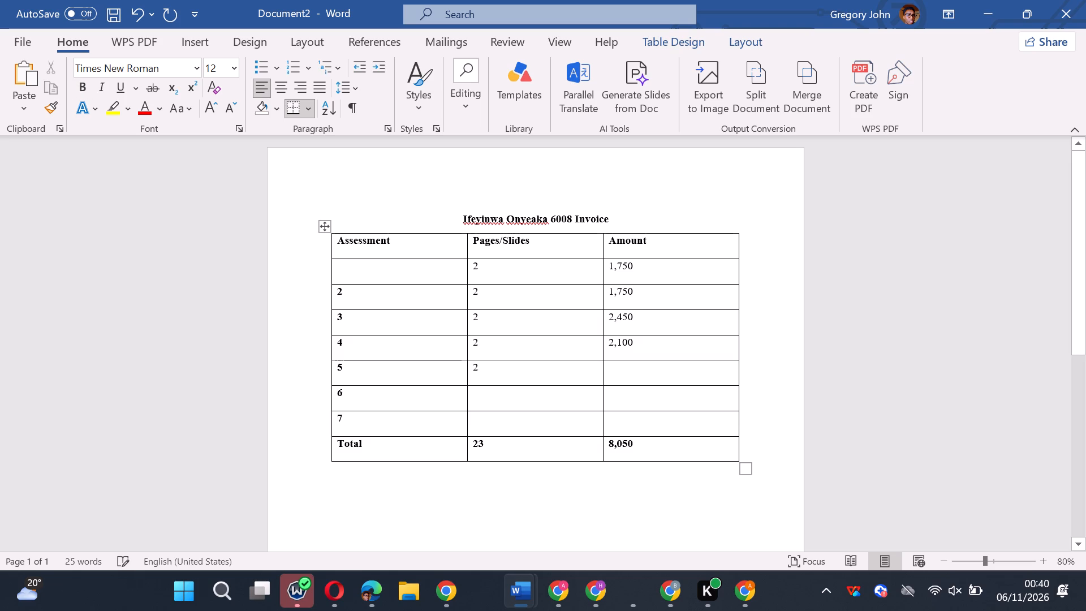
click(486, 394)
key(2)
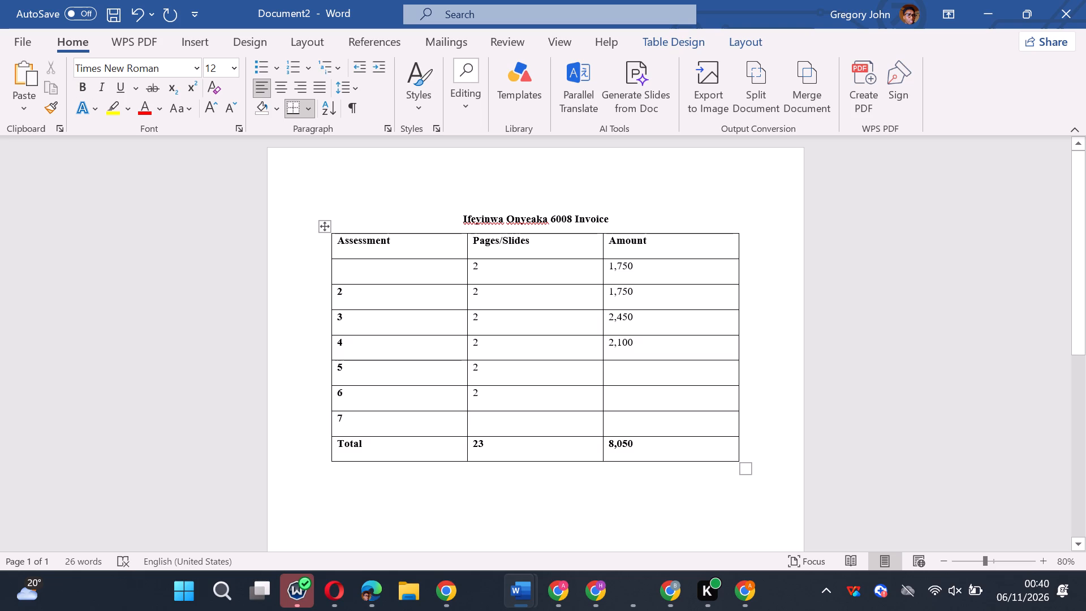
click(485, 424)
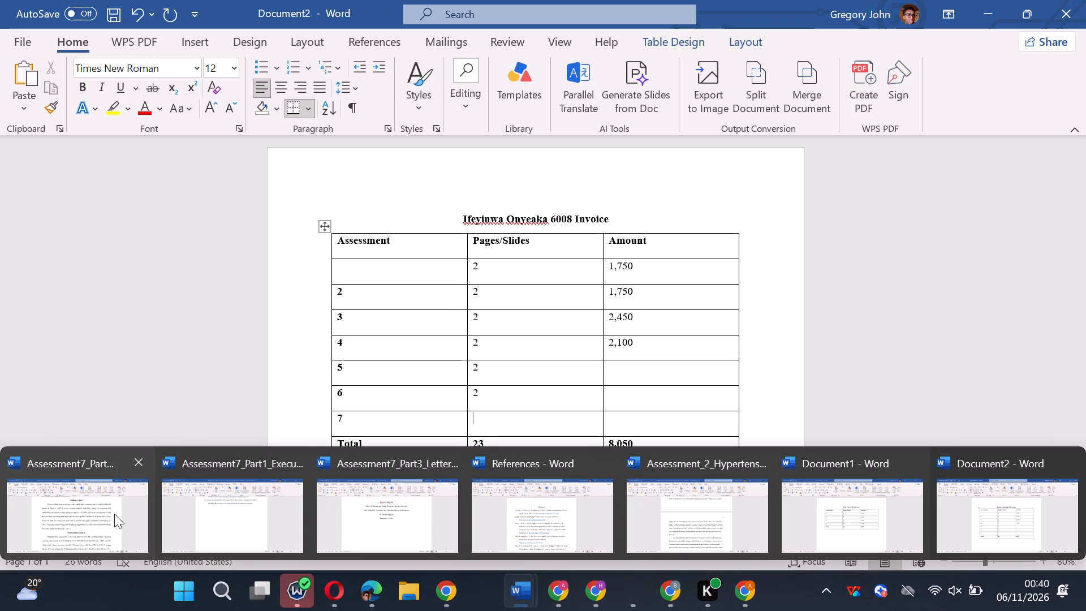
Review the Assessment7 Part 1 Executive Fact Sheet and Budget Overview from its references back to the first page to gauge its length.
click(113, 514)
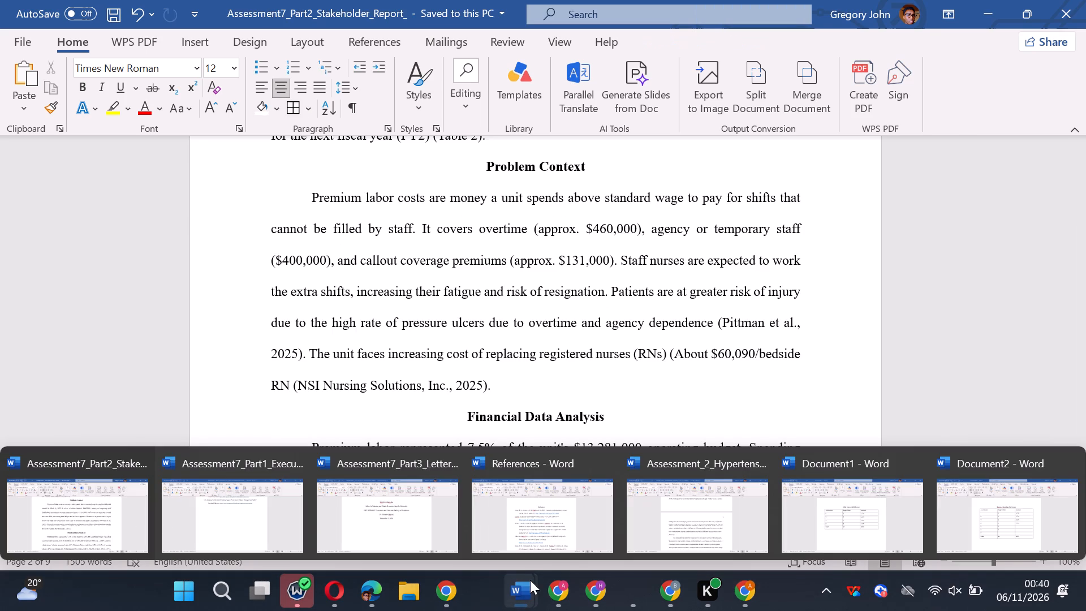
click(265, 527)
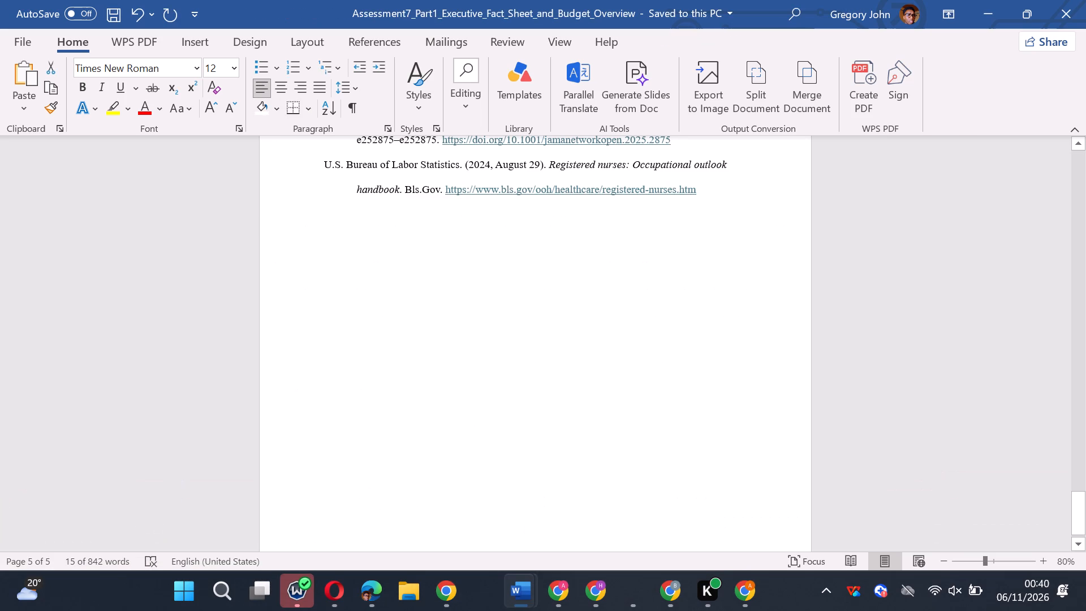
scroll(631, 333, up, 6)
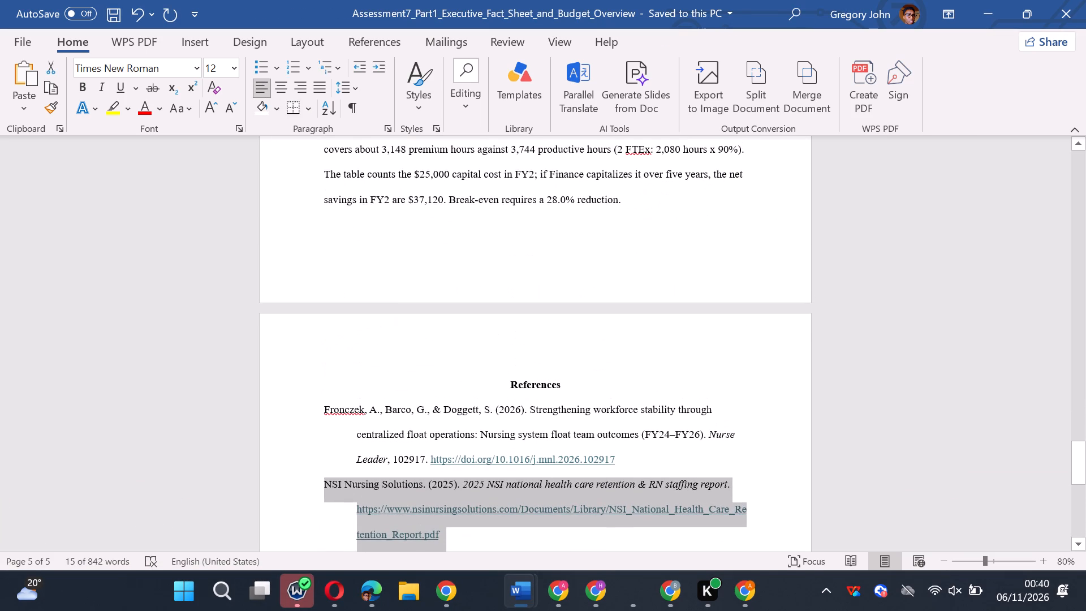
scroll(631, 333, up, 9)
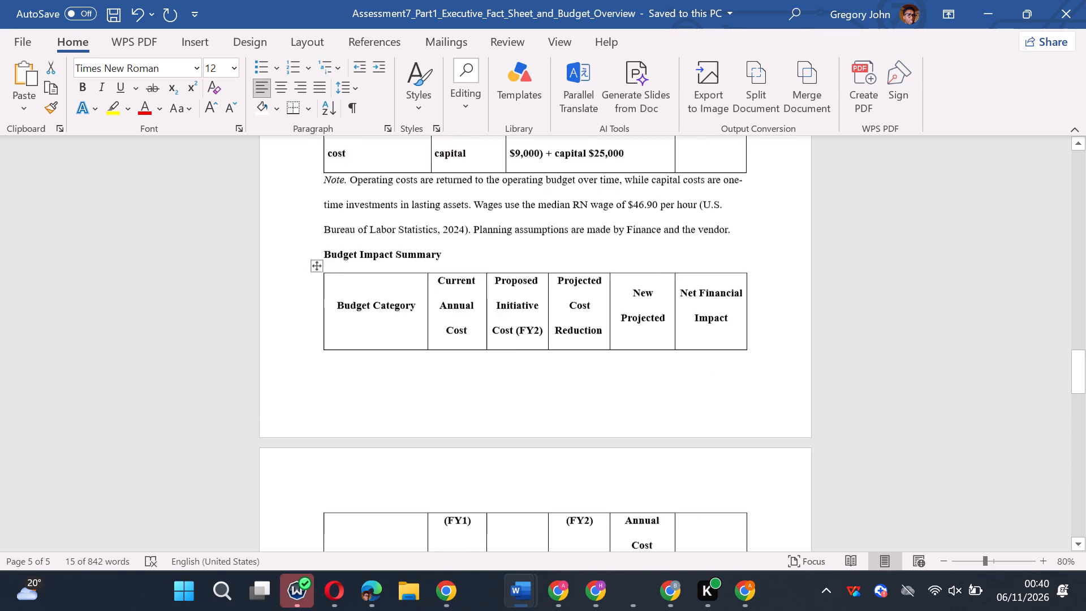
scroll(631, 333, up, 15)
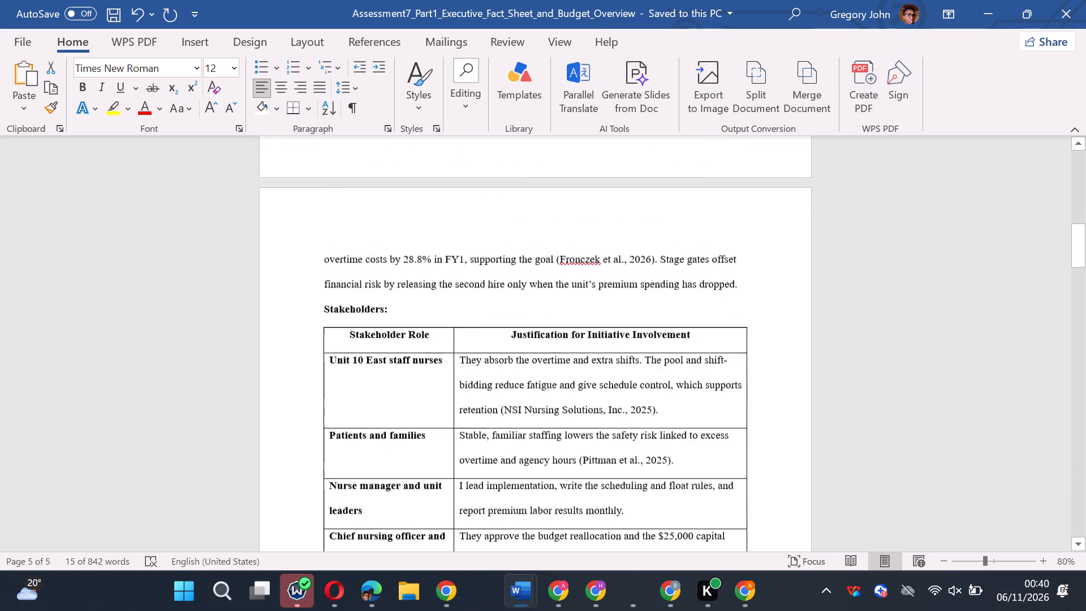
scroll(631, 333, up, 10)
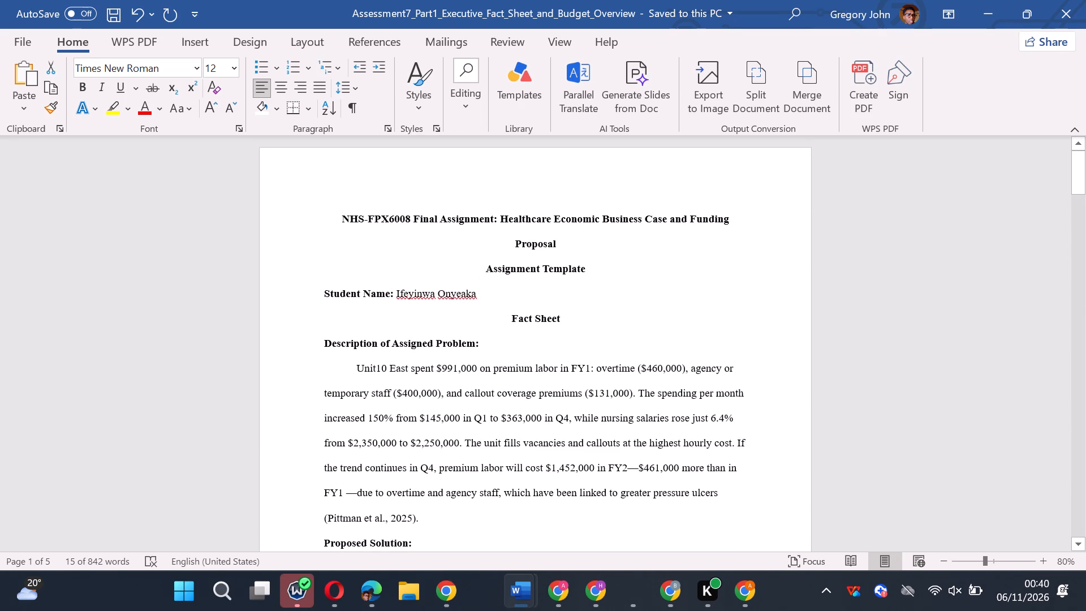
click(979, 2)
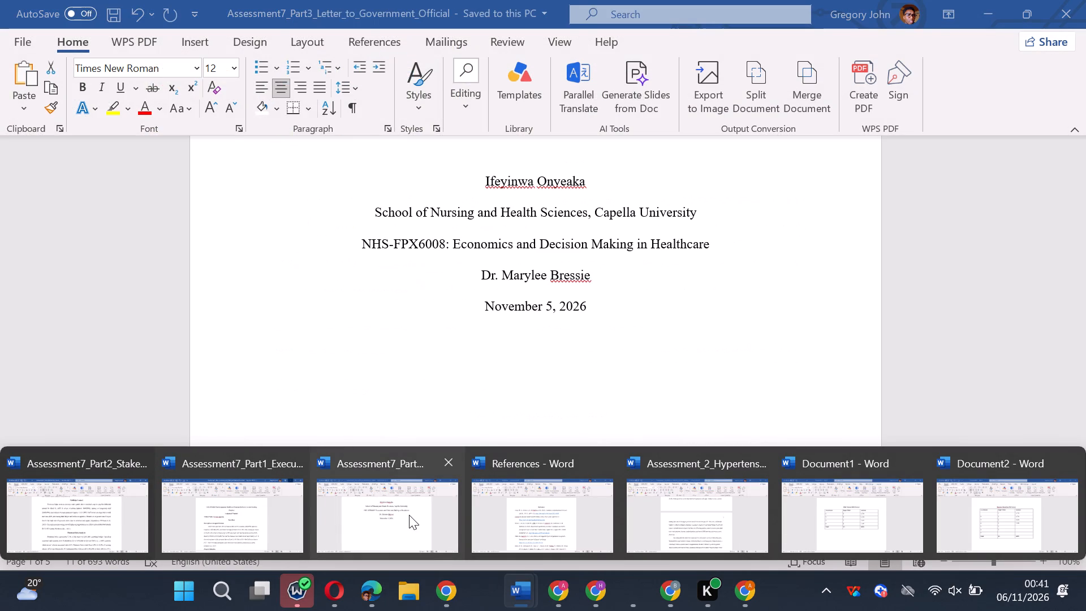
Look through the Assessment7 Part 2 Stakeholder Report, from its body to the references and back to the title page, checking its length.
click(19, 502)
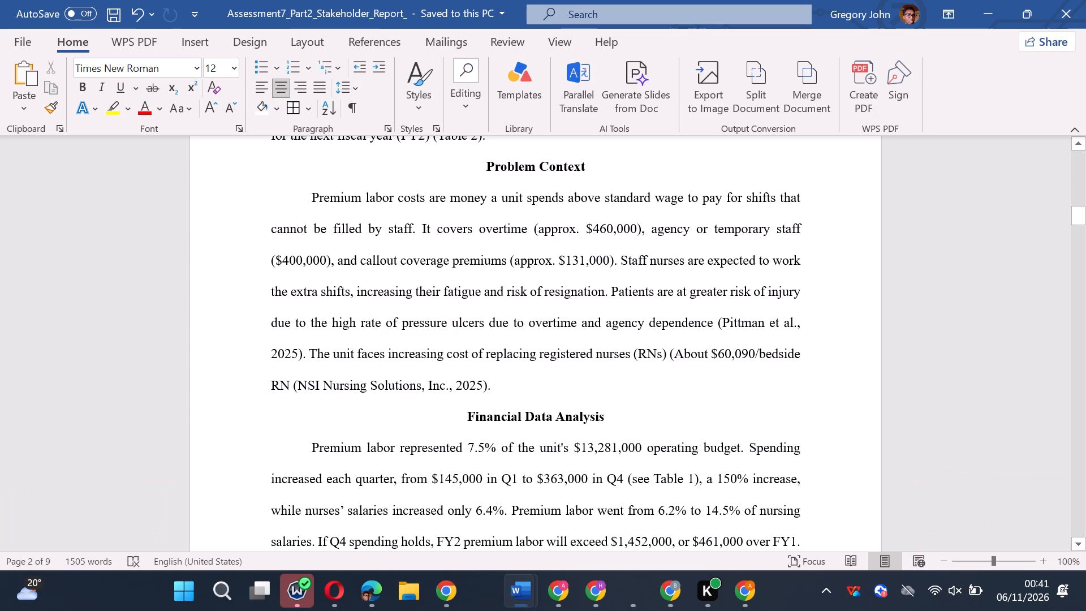
scroll(604, 420, down, 20)
scroll(604, 420, down, 1)
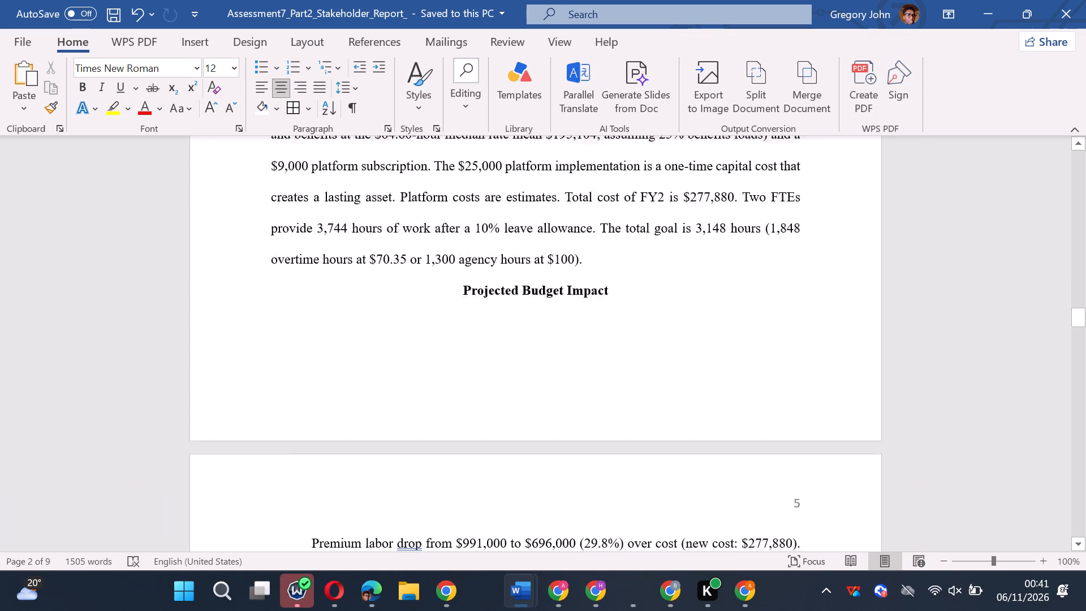
scroll(604, 420, down, 4)
scroll(604, 420, up, 5)
scroll(604, 420, down, 13)
scroll(604, 420, up, 1)
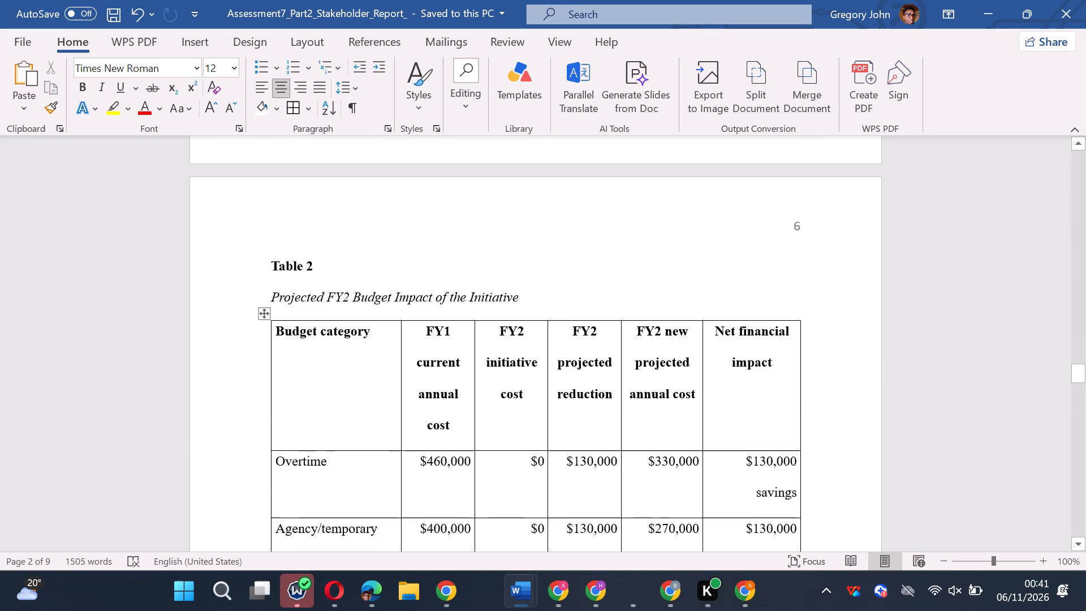
scroll(604, 420, up, 2)
scroll(604, 420, down, 20)
scroll(604, 420, down, 10)
scroll(604, 420, up, 3)
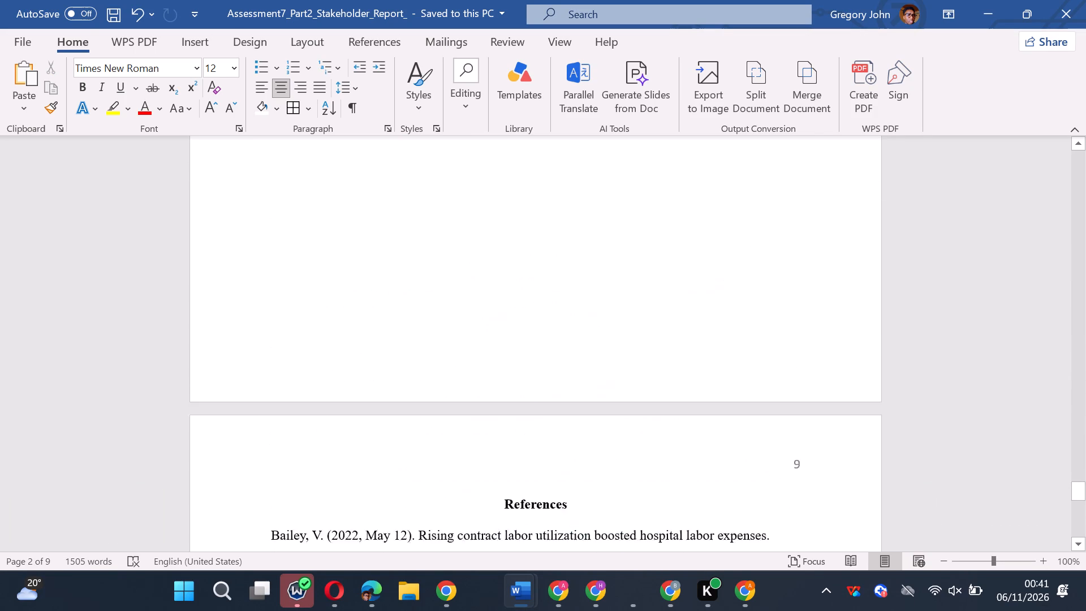
scroll(604, 420, up, 11)
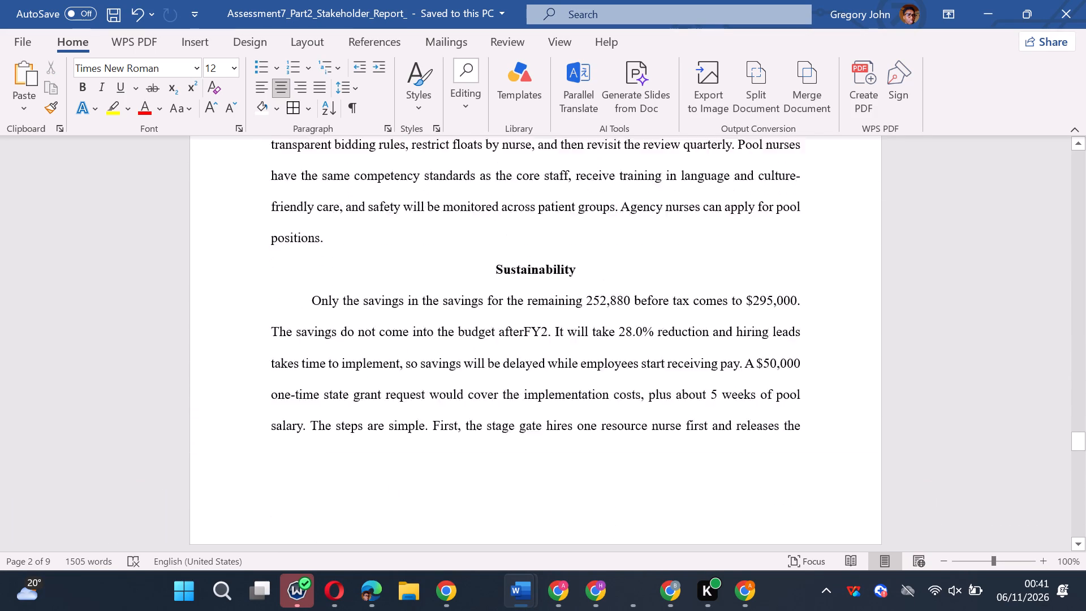
scroll(604, 420, up, 10)
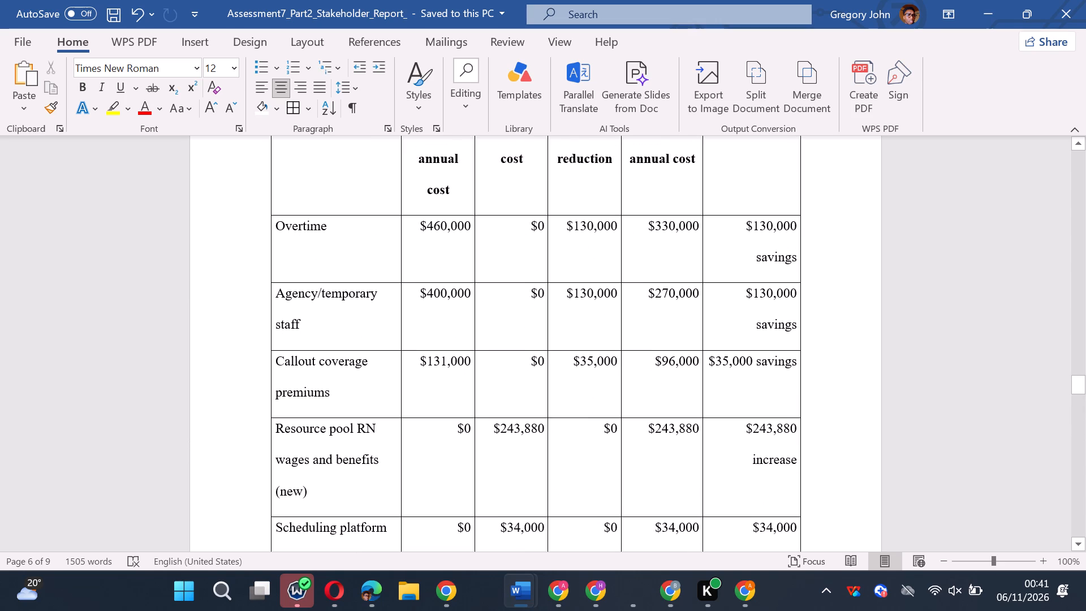
drag(604, 420, 796, 173)
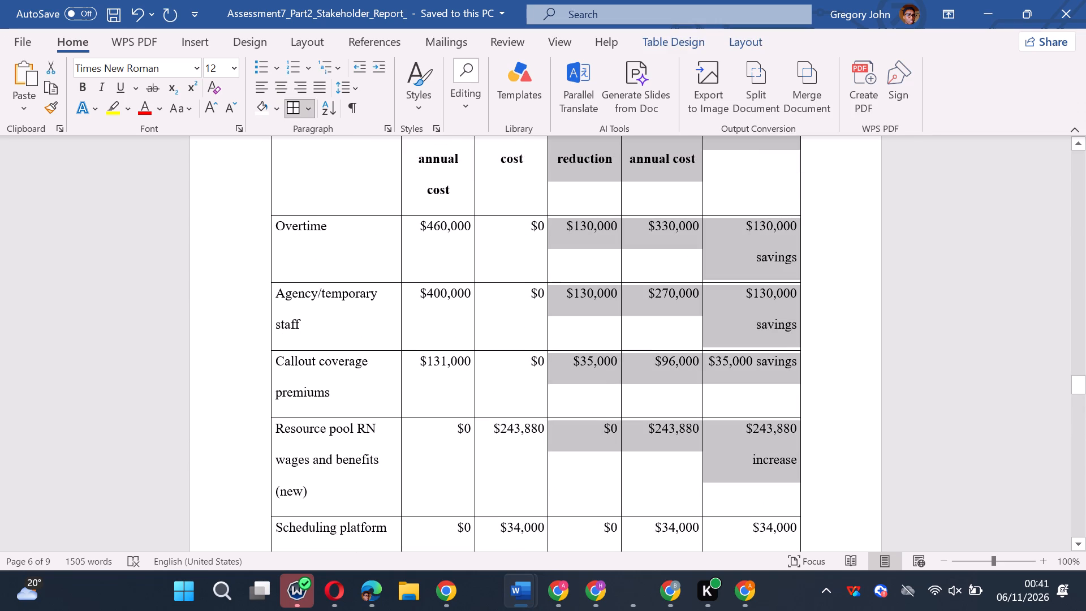
scroll(827, 283, up, 13)
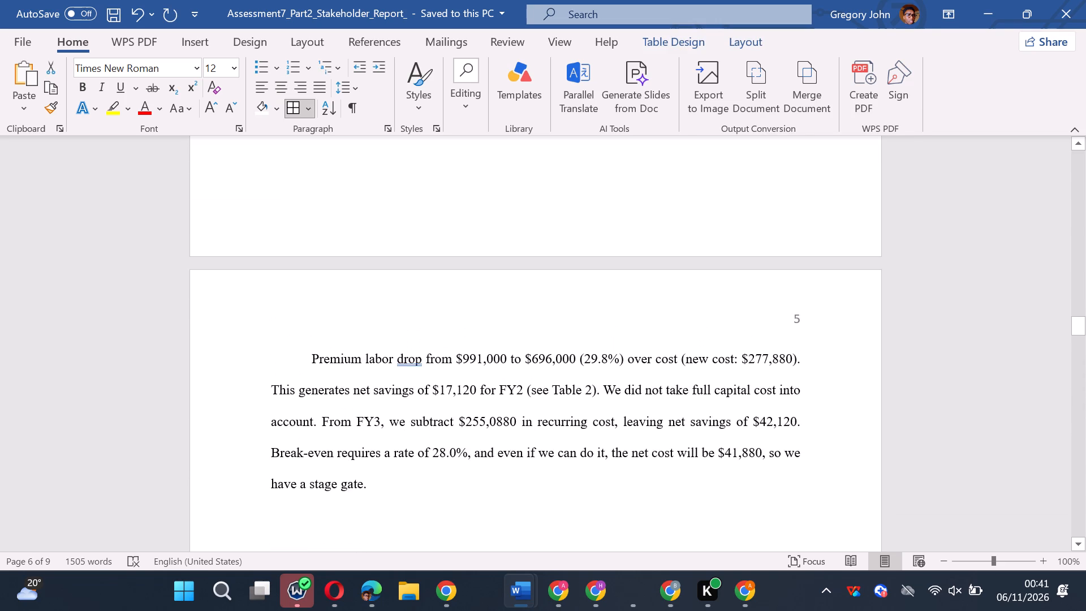
scroll(827, 283, up, 15)
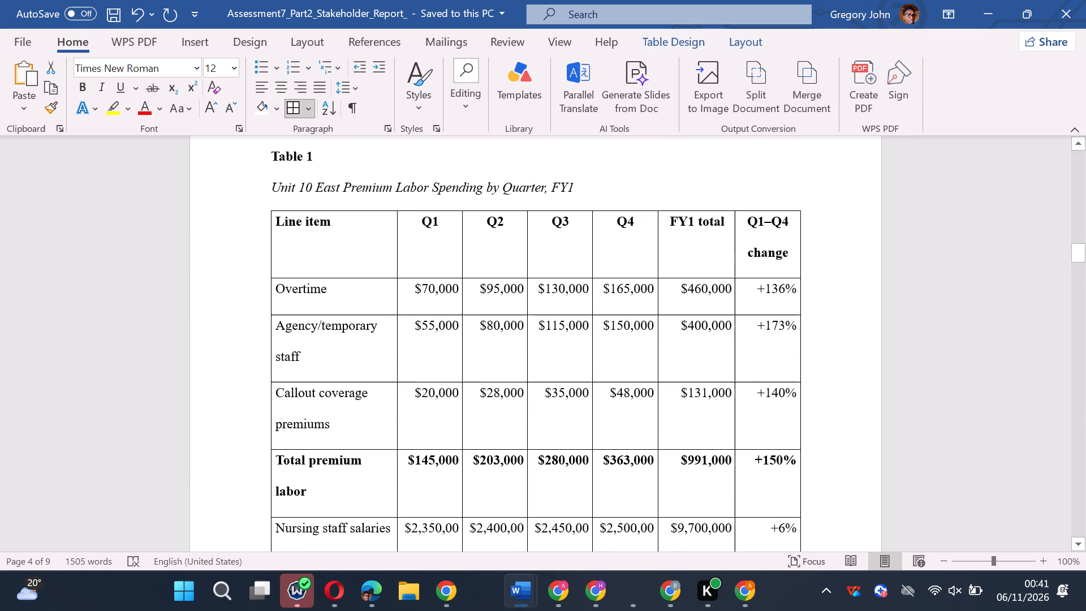
scroll(827, 283, up, 17)
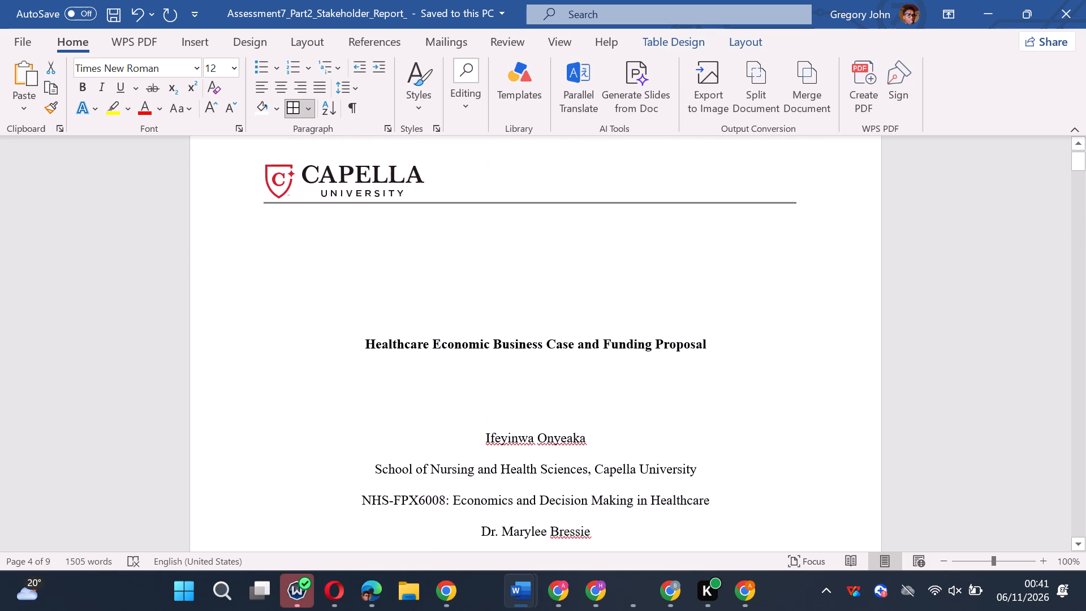
click(990, 13)
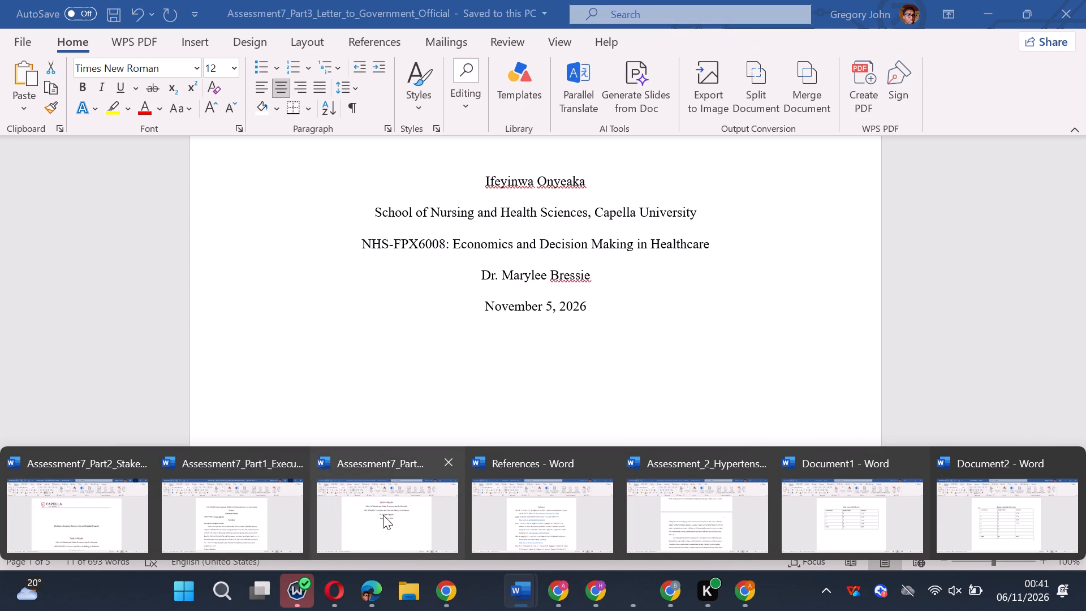
Examine the Assessment7 Part 3 Letter to Government Official for its length, and return to the invoice document.
click(383, 515)
scroll(442, 391, down, 9)
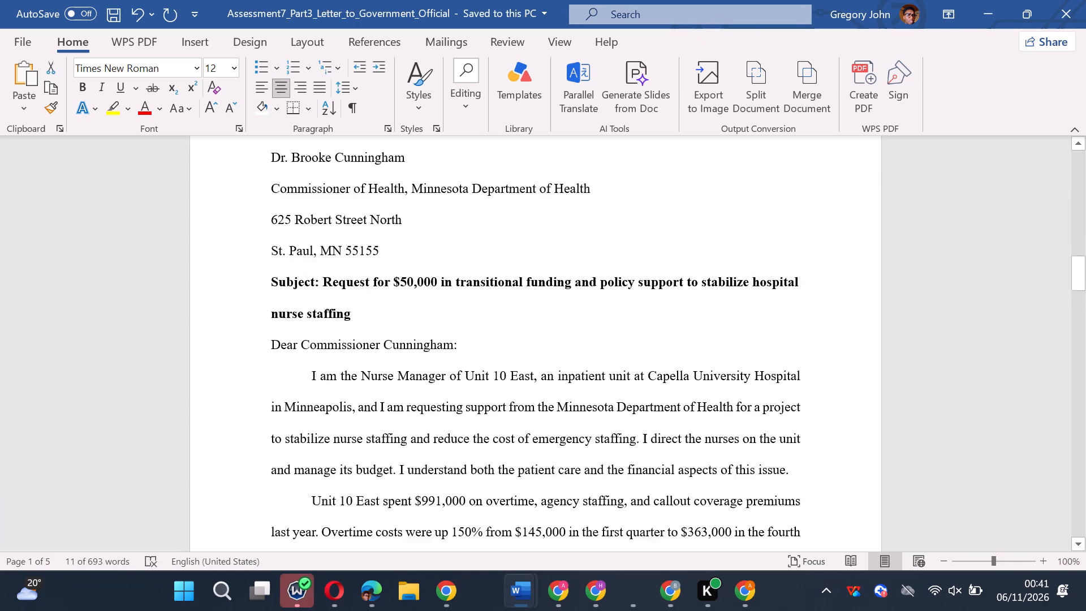
scroll(442, 391, down, 16)
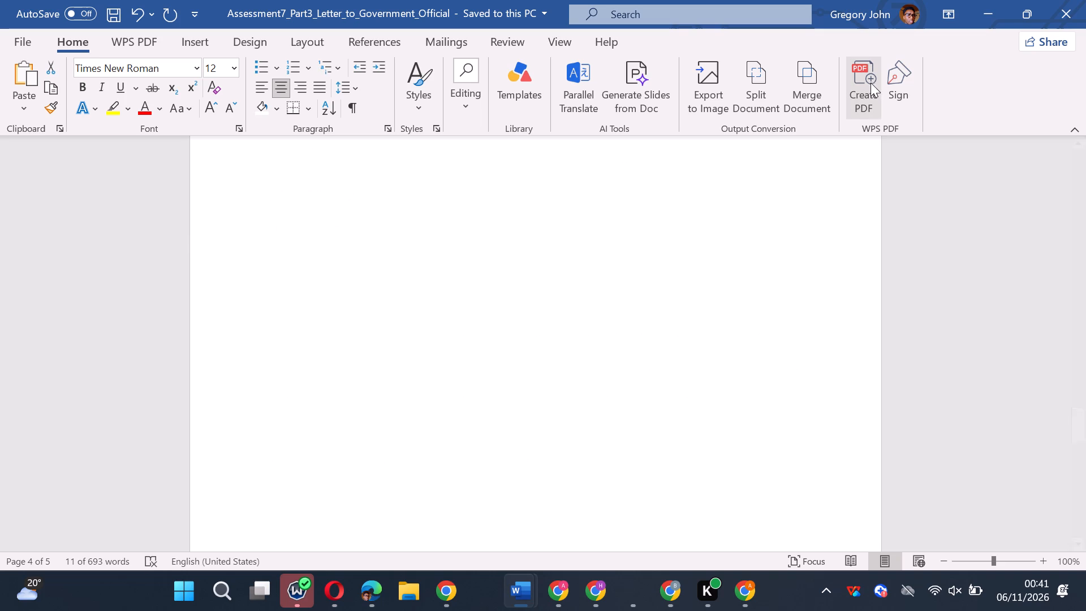
click(1005, 9)
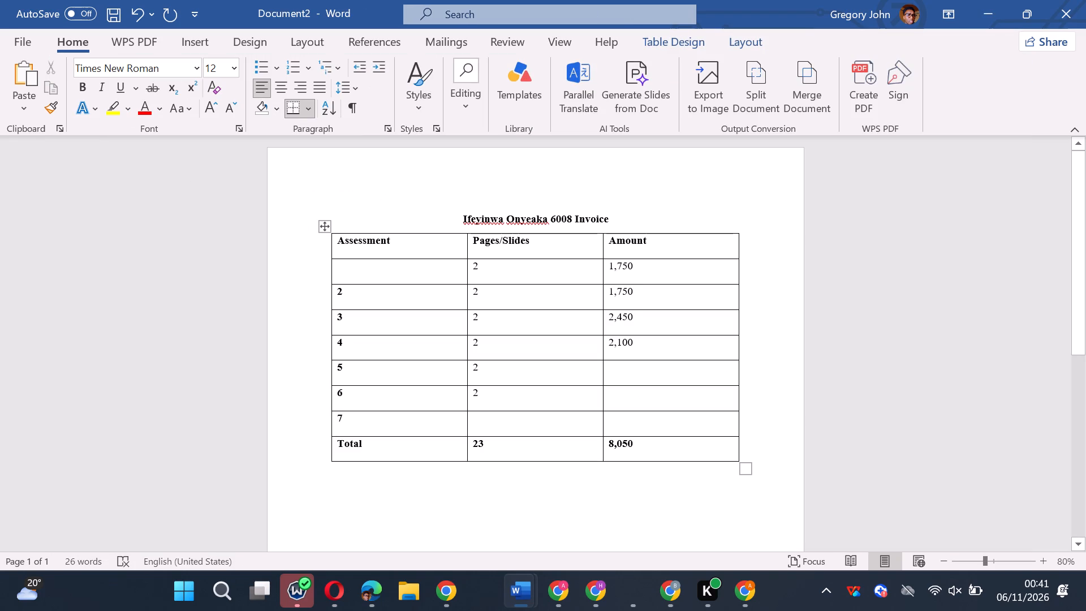
Fill in assessment 7 with 4 + 7 + 2 under Pages/Slides and 4,550 under Amount.
text(4 + 7 + 2)
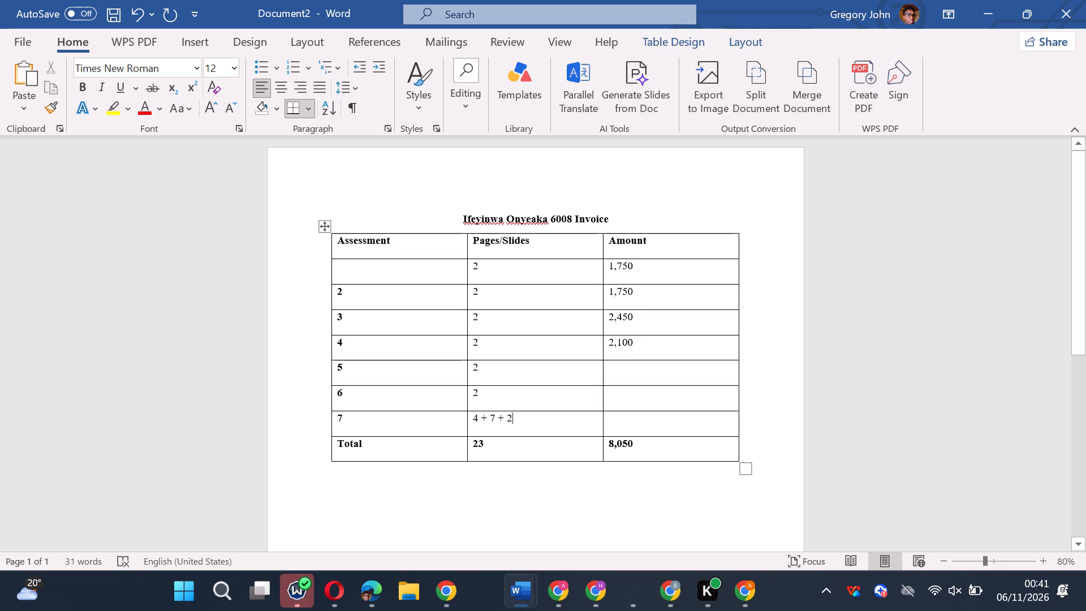
click(624, 423)
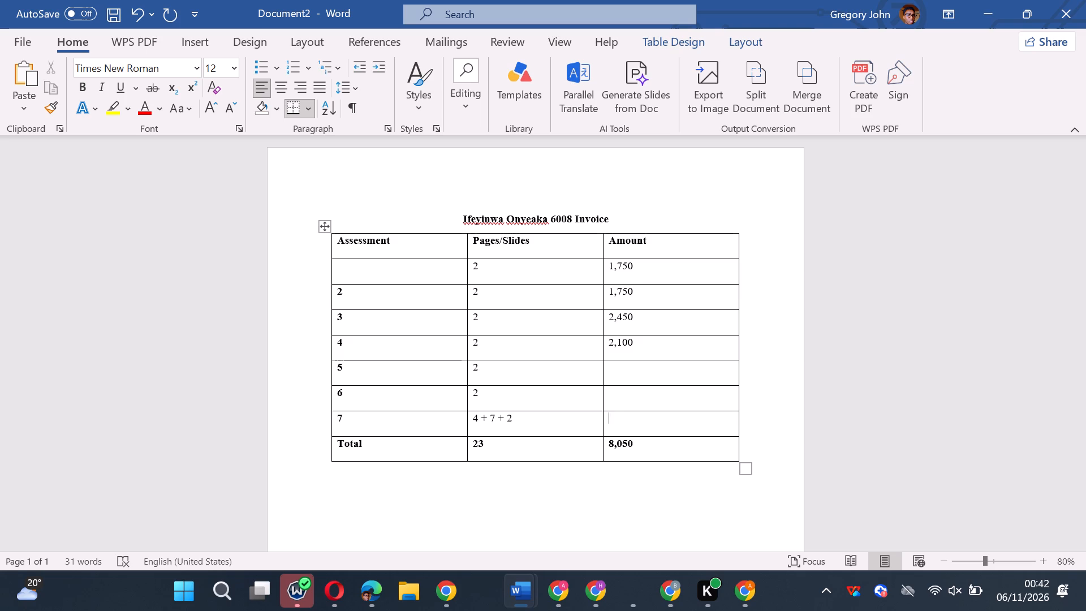
text(4,550)
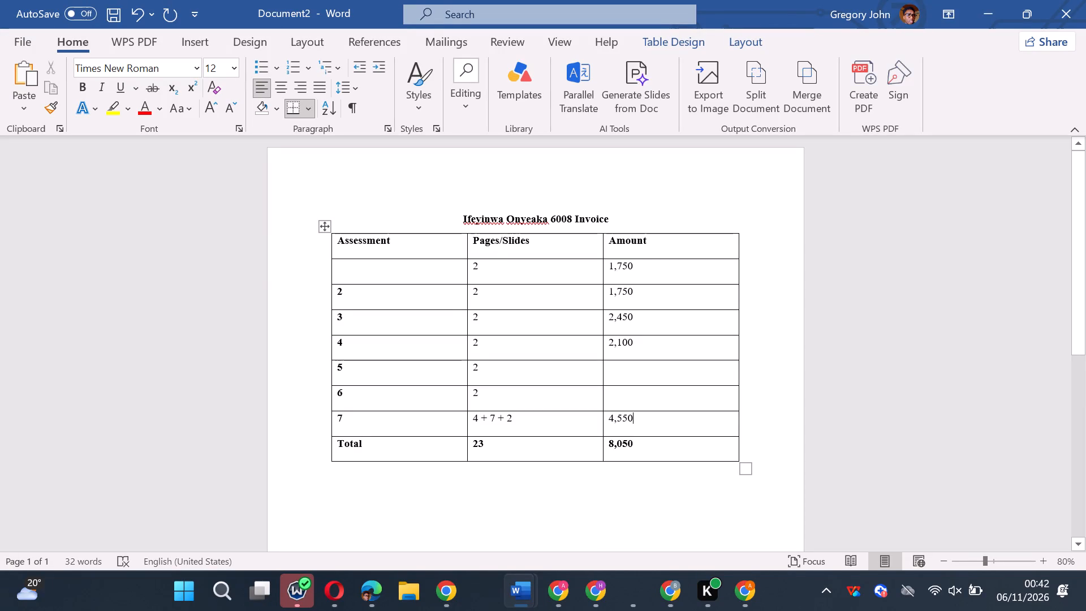
Enter 700 as the Amount for assessments 6 and 5.
click(642, 396)
text(700)
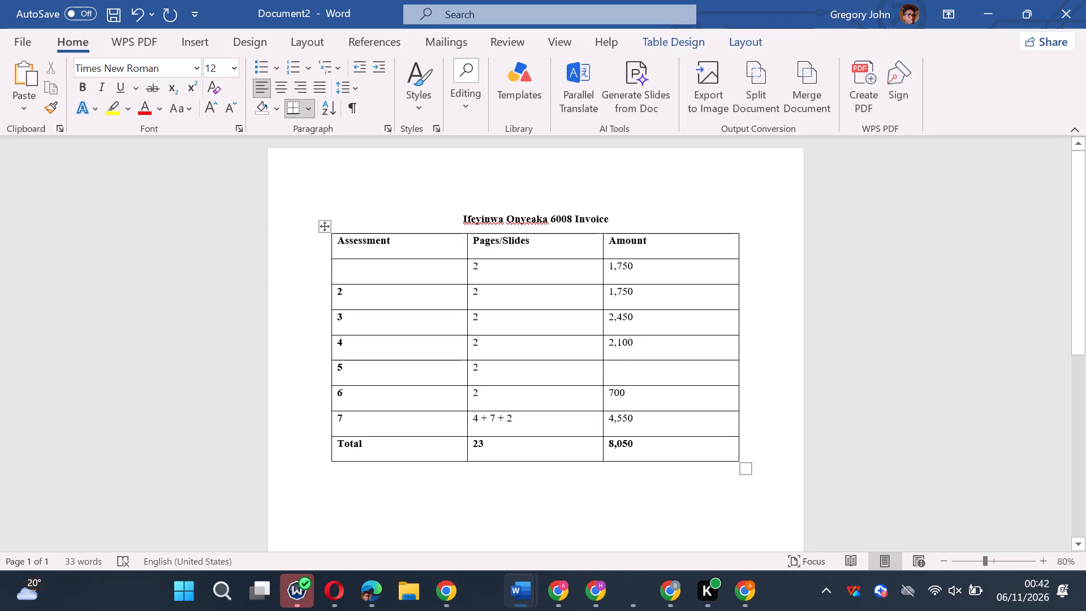
click(625, 378)
text(700)
Replace the Amount values for assessments 4 and 3 with 700 each.
drag(633, 342, 609, 346)
text(700)
drag(645, 324, 619, 321)
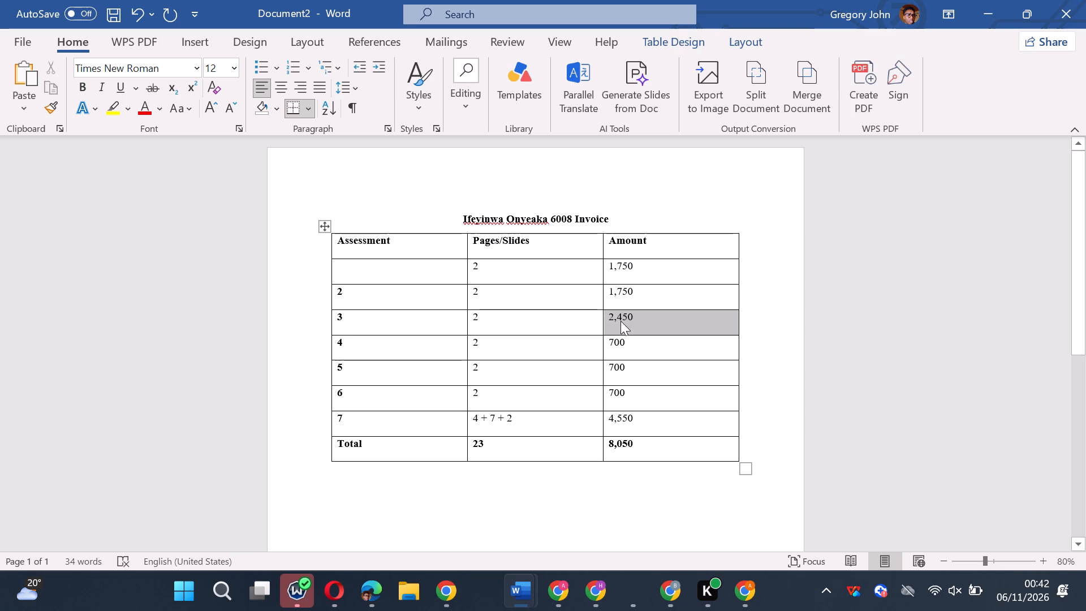
click(648, 315)
key(BackSpace)
key(BackSpace)
key(BackSpace)
key(BackSpace)
key(BackSpace)
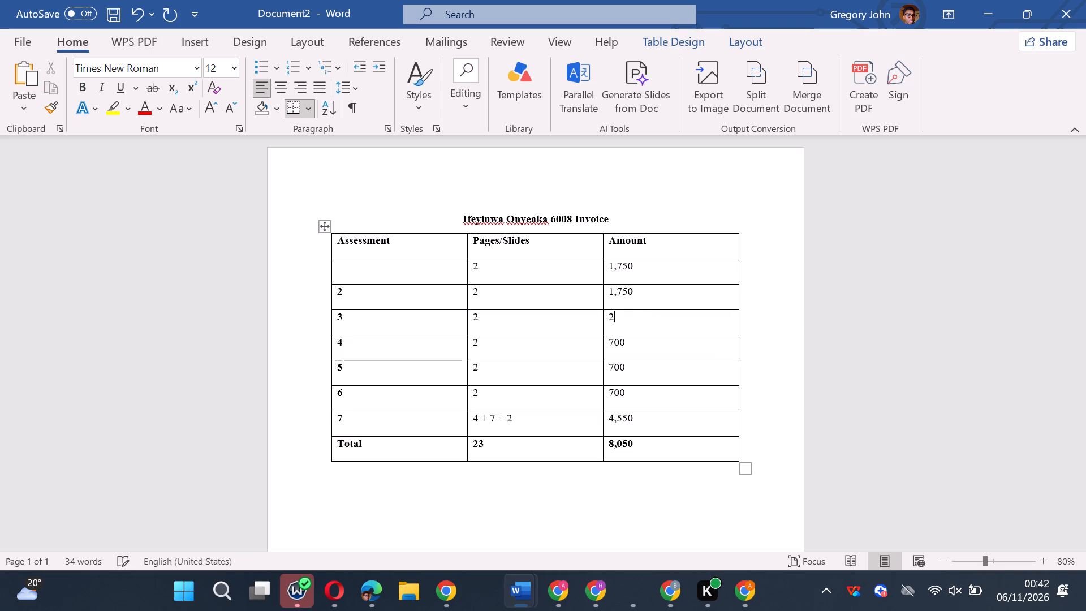
text(700)
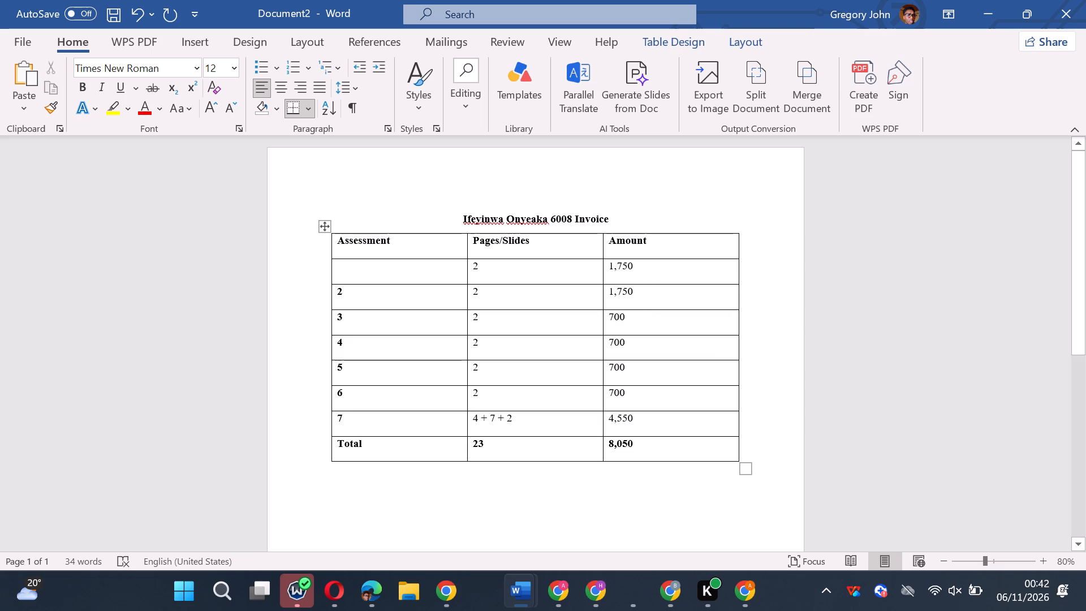
Replace the Amount values for assessments 2 and 1 with 700 each.
click(645, 300)
key(BackSpace)
key(BackSpace)
key(BackSpace)
key(BackSpace)
key(BackSpace)
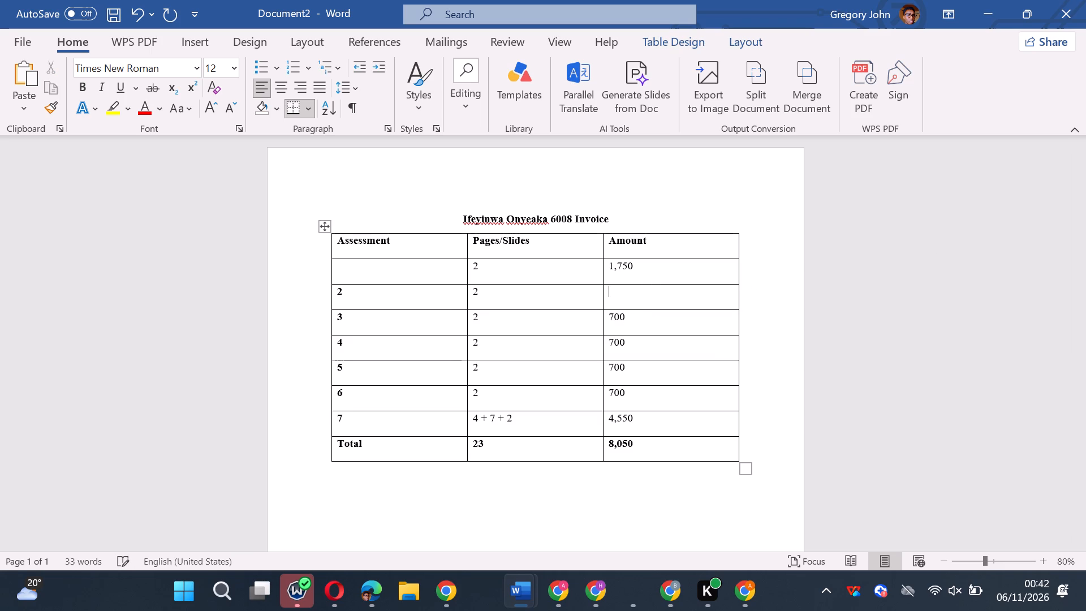
text(700)
click(648, 274)
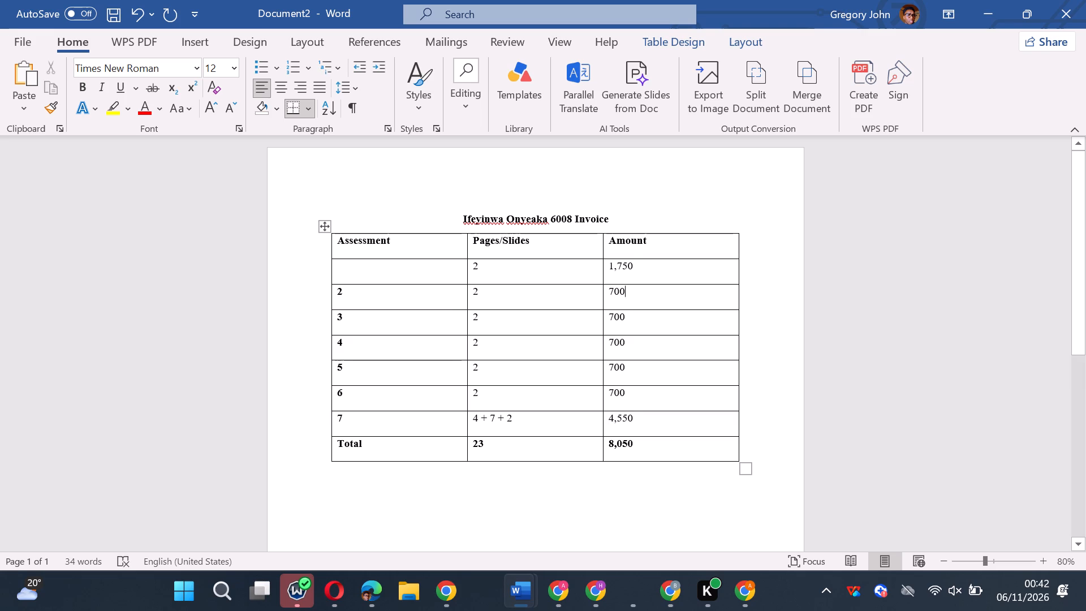
key(BackSpace)
key(BackSpace)
key(BackSpace)
key(BackSpace)
key(BackSpace)
text(700)
Enter 1 in the blank Assessment cell of the first row below the header.
drag(645, 448, 610, 448)
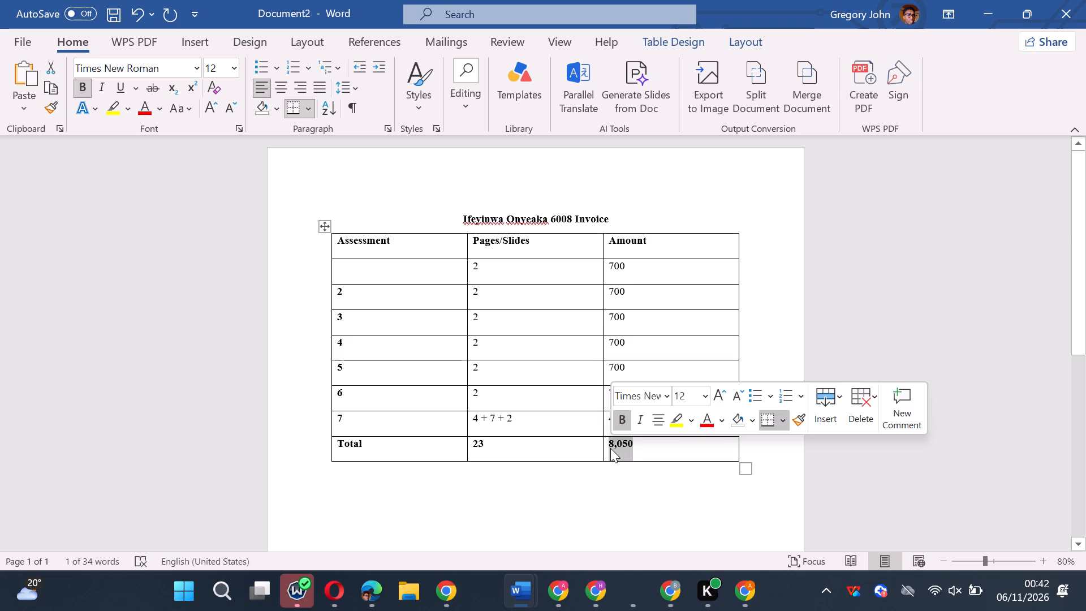
drag(365, 285, 365, 280)
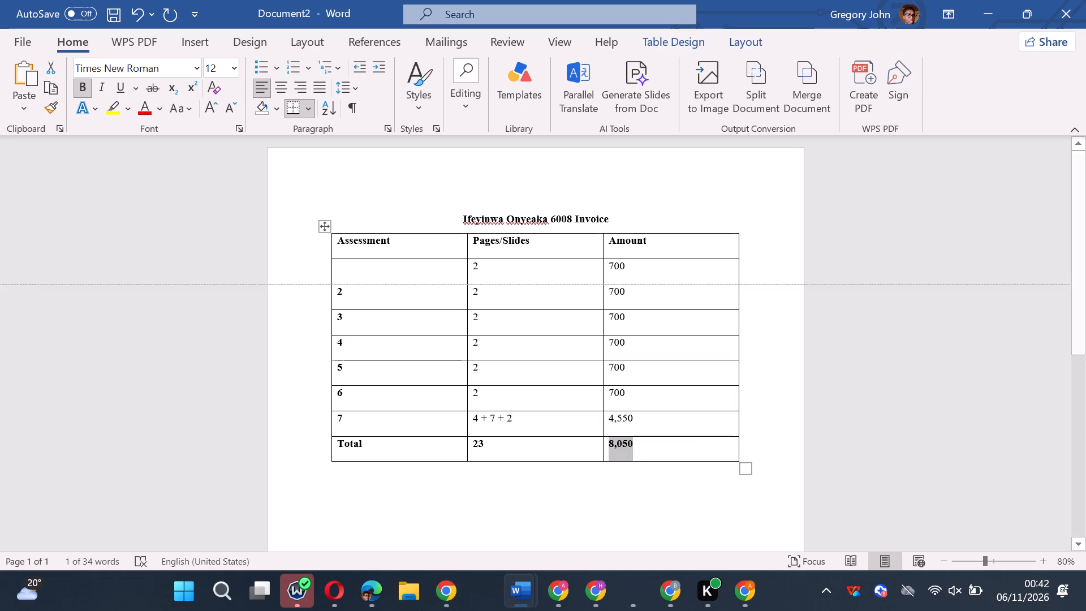
drag(365, 280, 367, 277)
click(367, 277)
key(1)
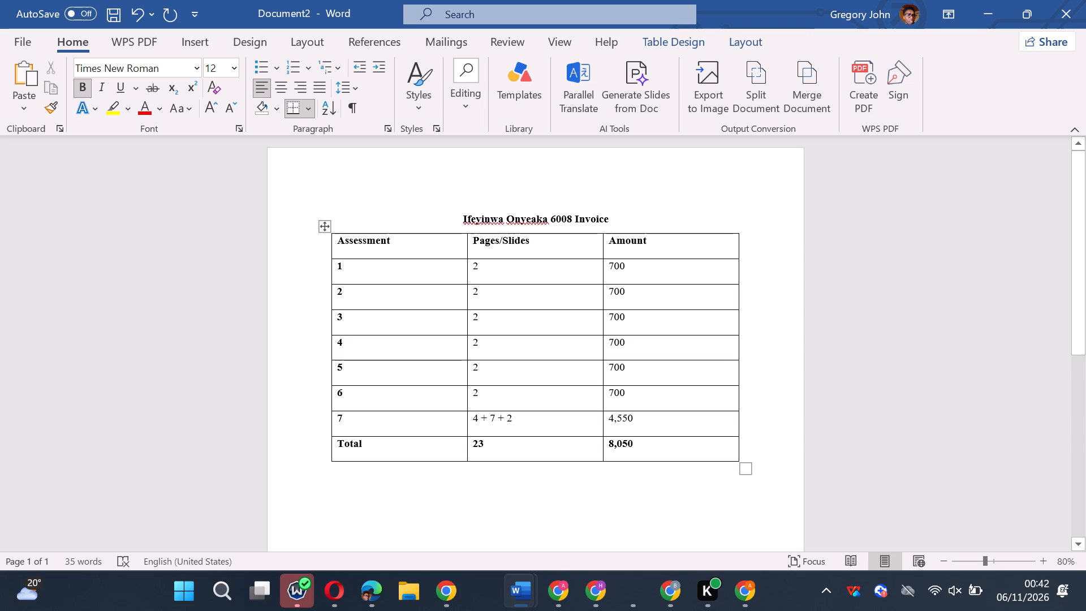
Update the Total row to 25 under Pages/Slides and 8,750 under Amount.
click(511, 447)
key(BackSpace)
key(5)
click(623, 448)
key(BackSpace)
key(7)
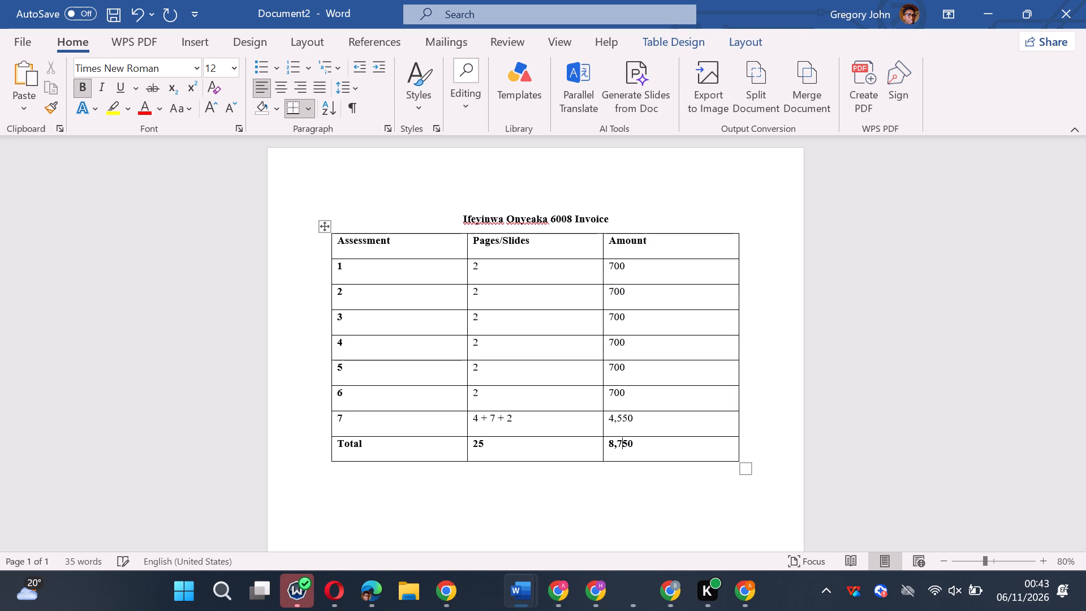
click(565, 445)
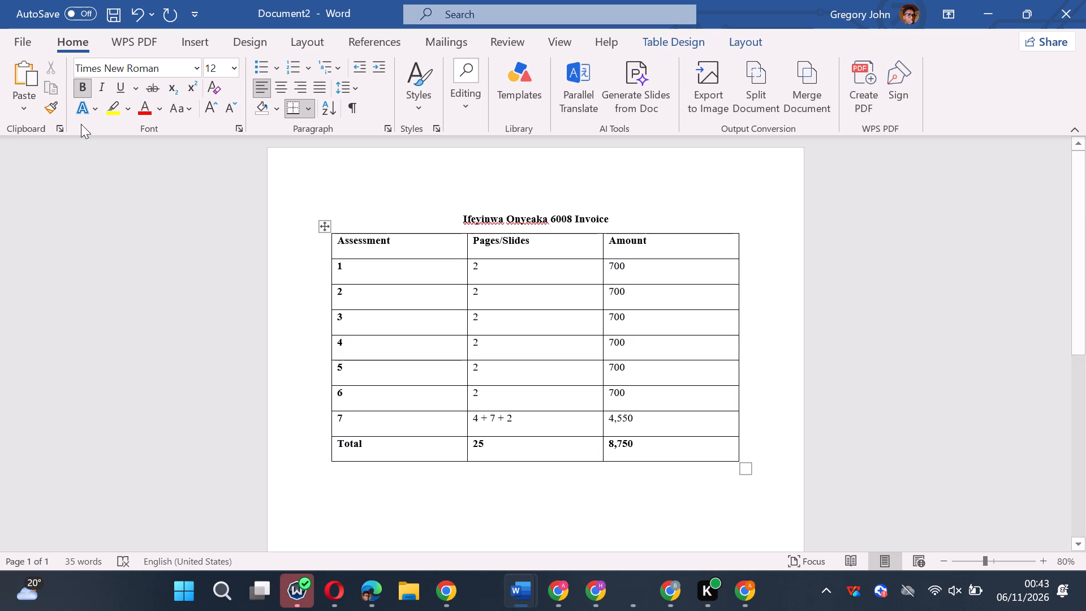
Save the 6008 invoice as a Word document in the Downloads folder, keeping the suggested file name.
click(24, 40)
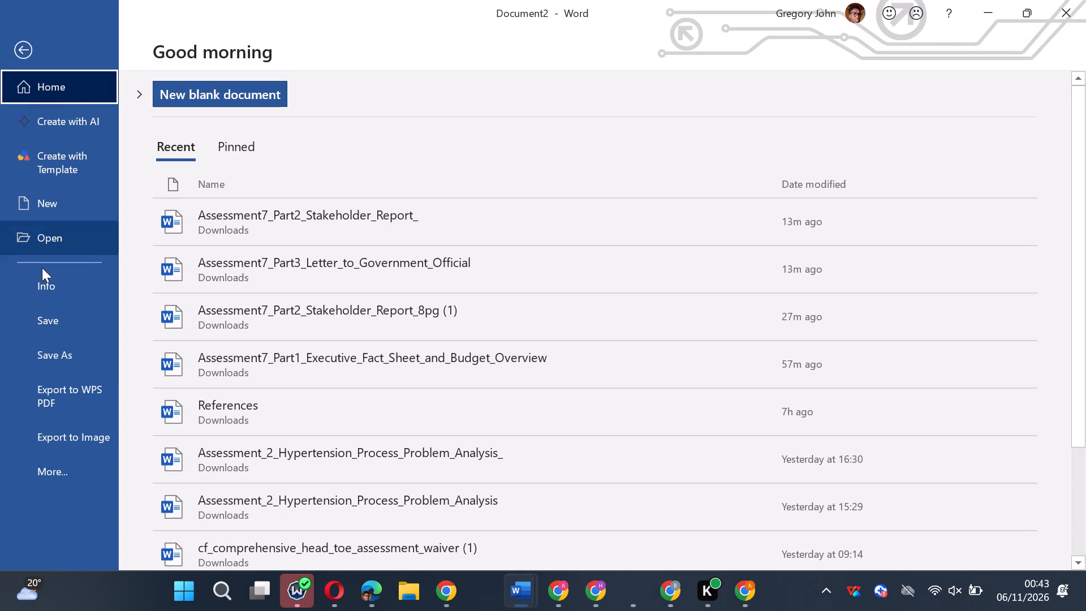
click(55, 350)
double_click(219, 249)
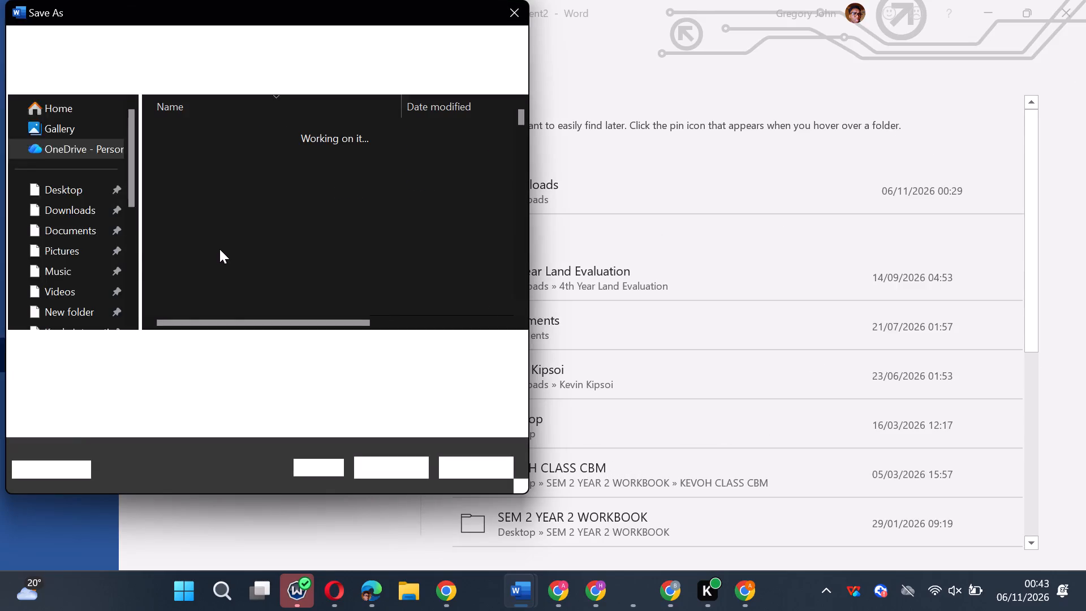
click(74, 169)
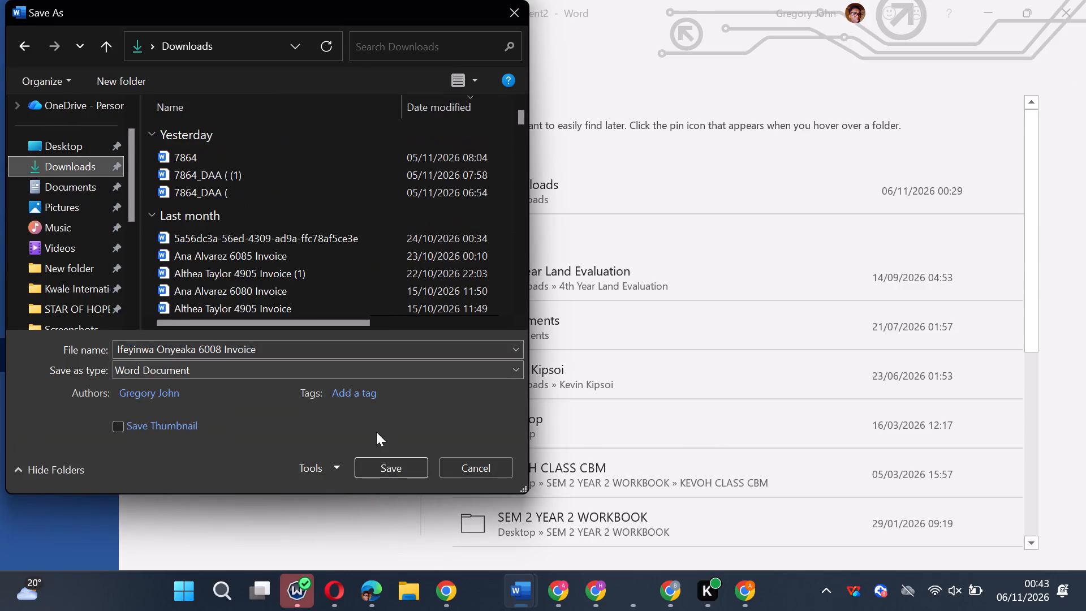
click(376, 461)
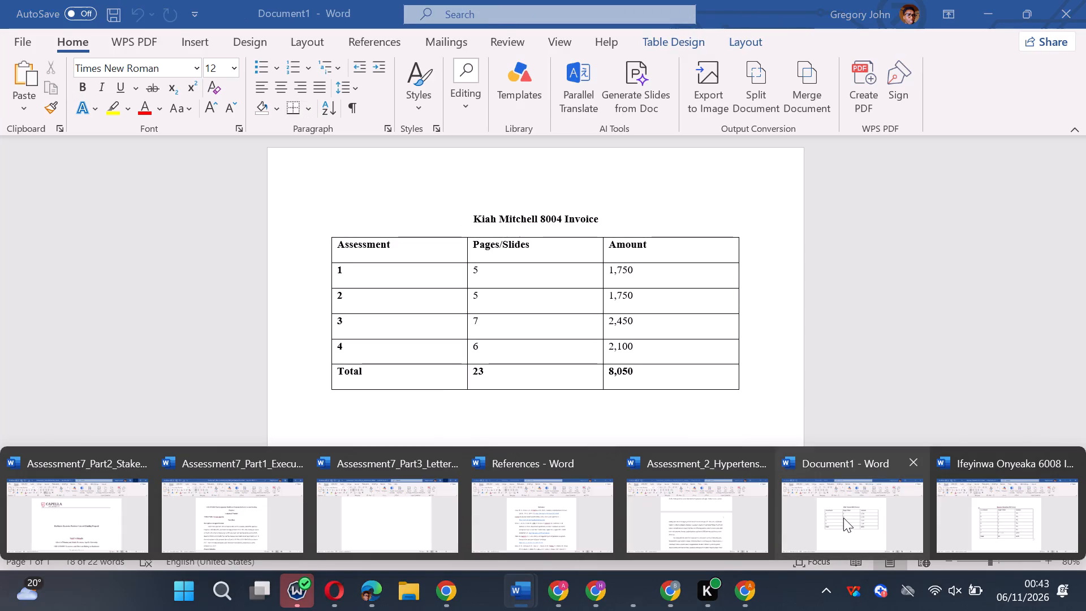
Switch to the unsaved 8004 invoice document and start saving it to this PC.
click(843, 518)
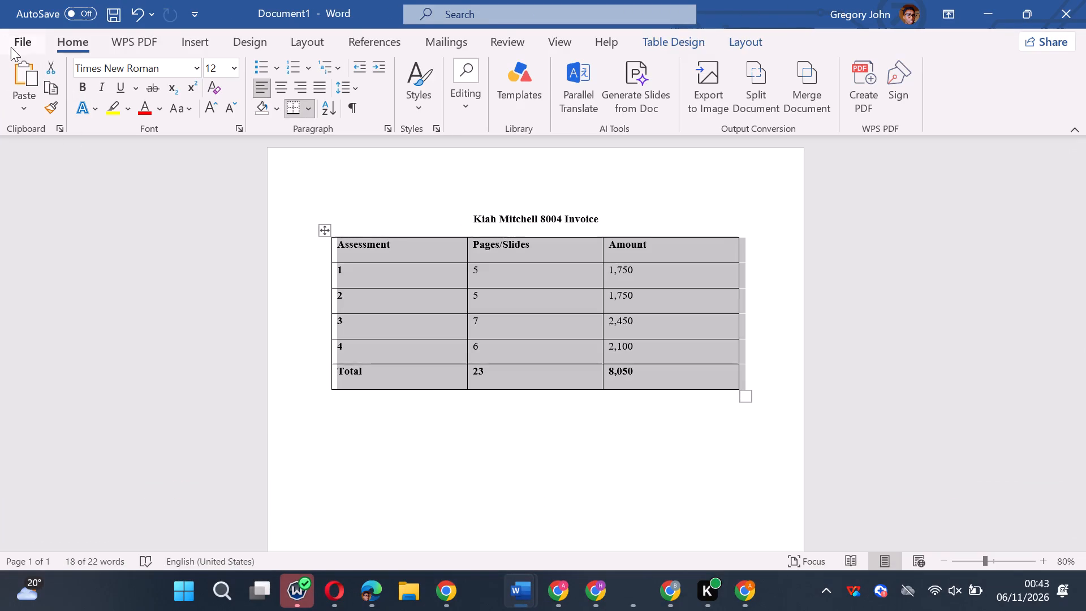
click(10, 46)
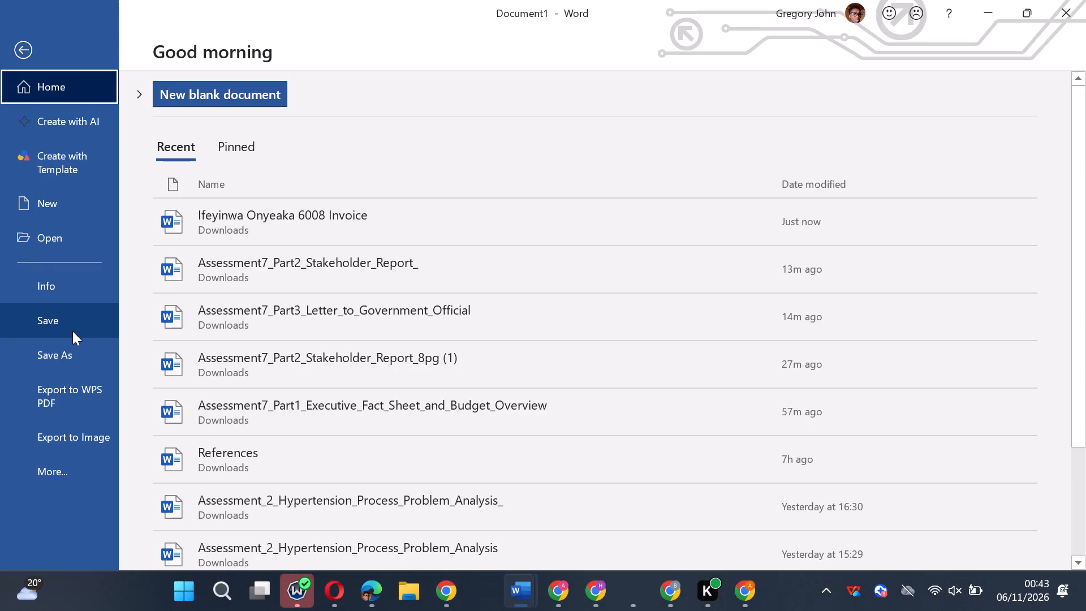
double_click(72, 340)
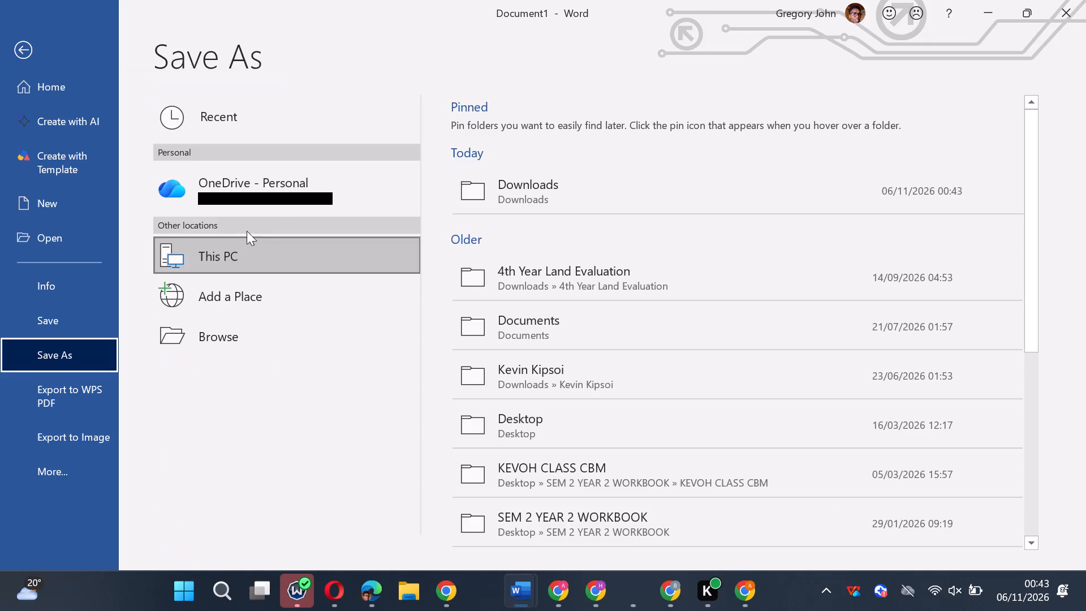
Save the 8004 invoice as a Word document in the Downloads folder, keeping the suggested file name.
double_click(222, 247)
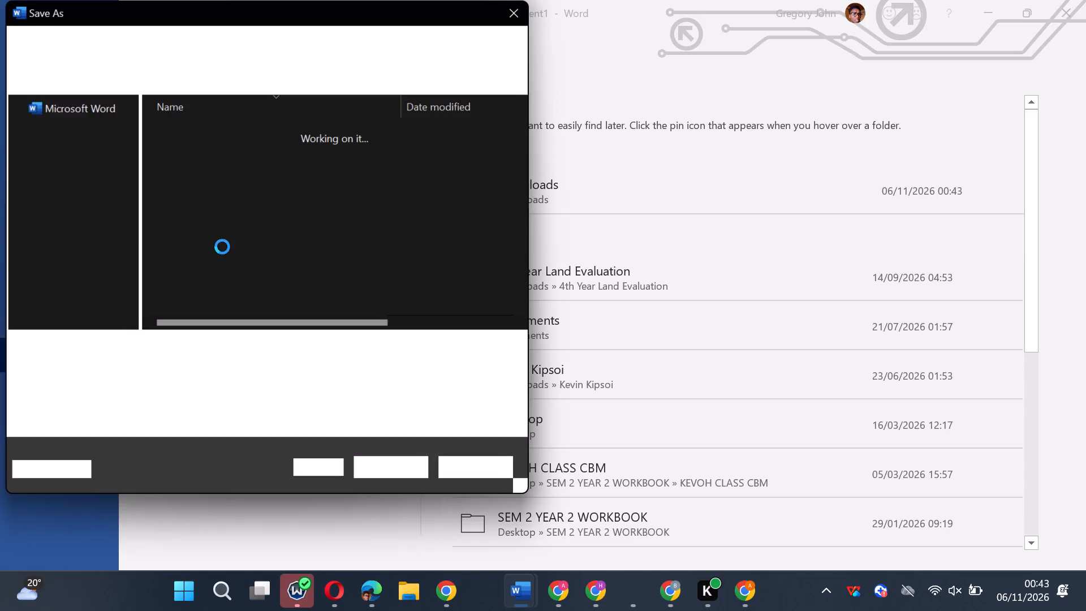
click(61, 173)
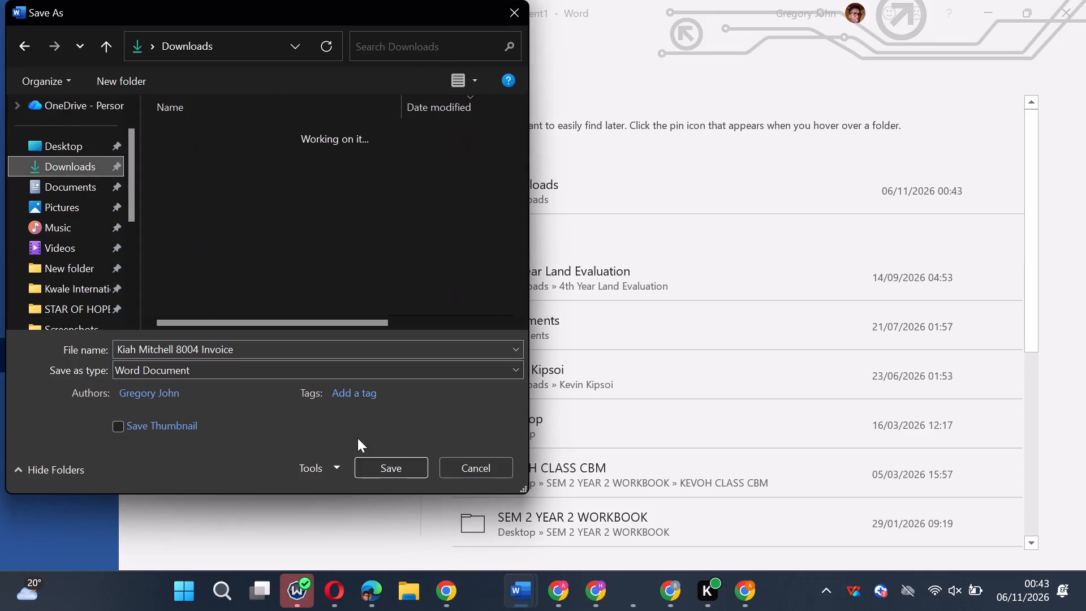
click(382, 466)
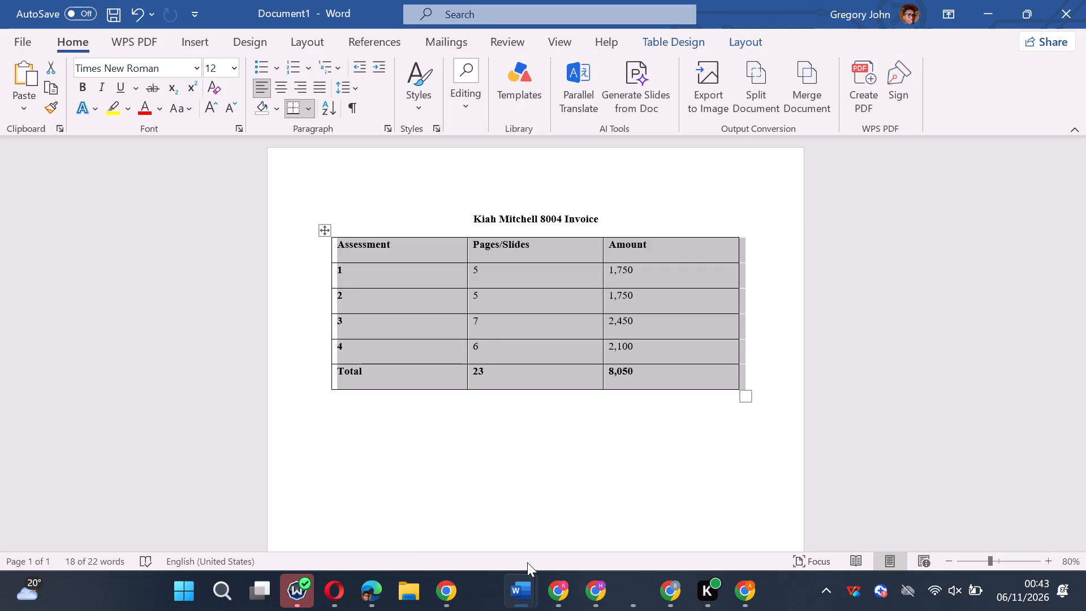
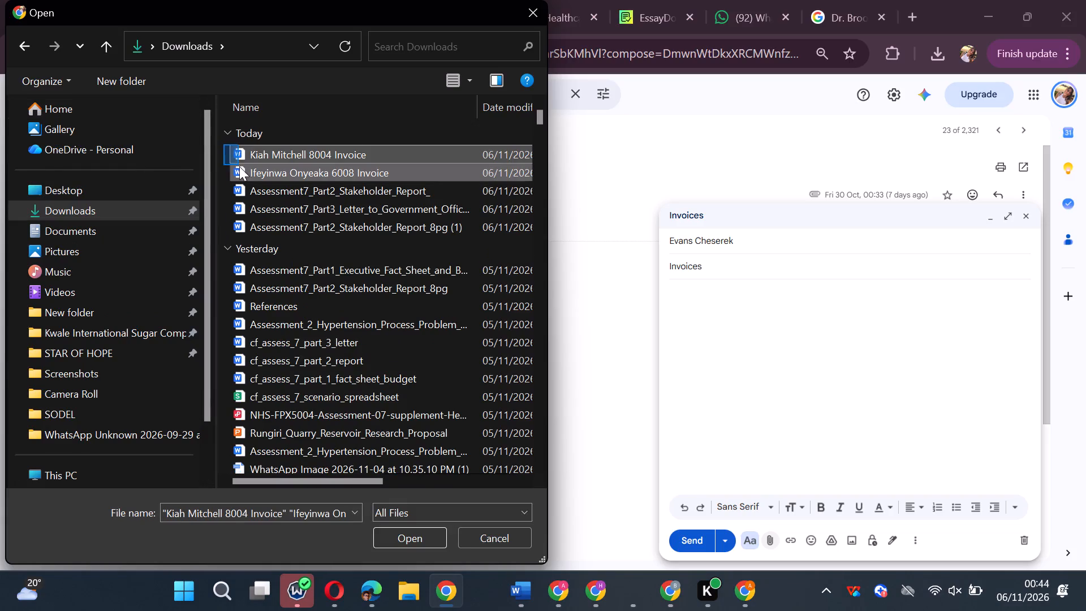
Select both the 8004 and 6008 invoice documents in the Downloads folder as attachments for the Invoices email.
drag(239, 166, 240, 169)
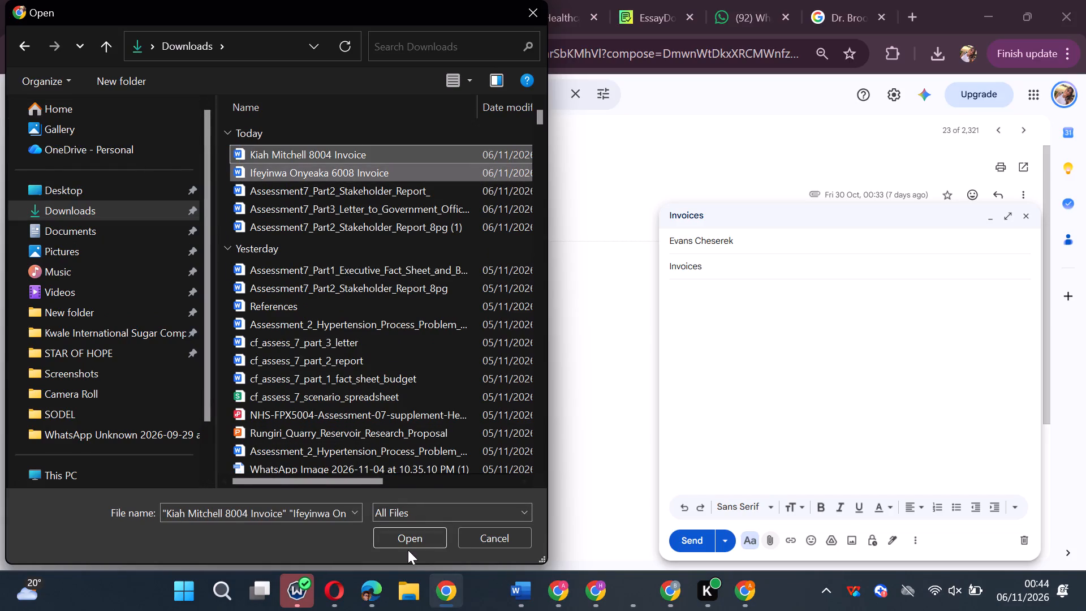